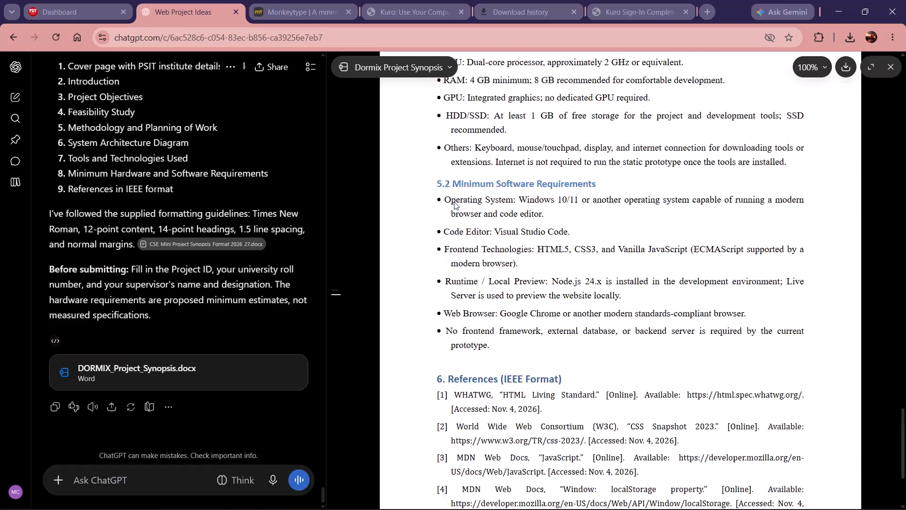
Look through the generated Dormix synopsis preview, then the CSE mini project synopsis format document in Word.
scroll(454, 202, "up", 6)
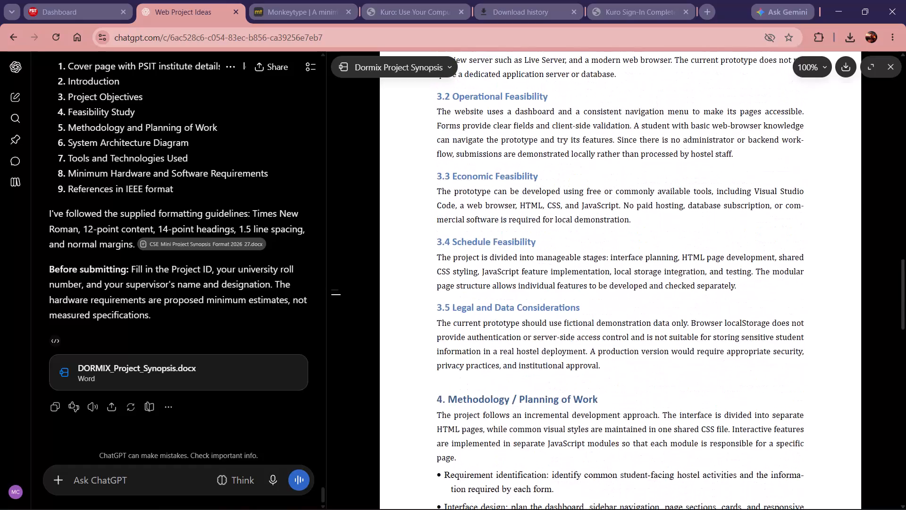
scroll(454, 202, "up", 13)
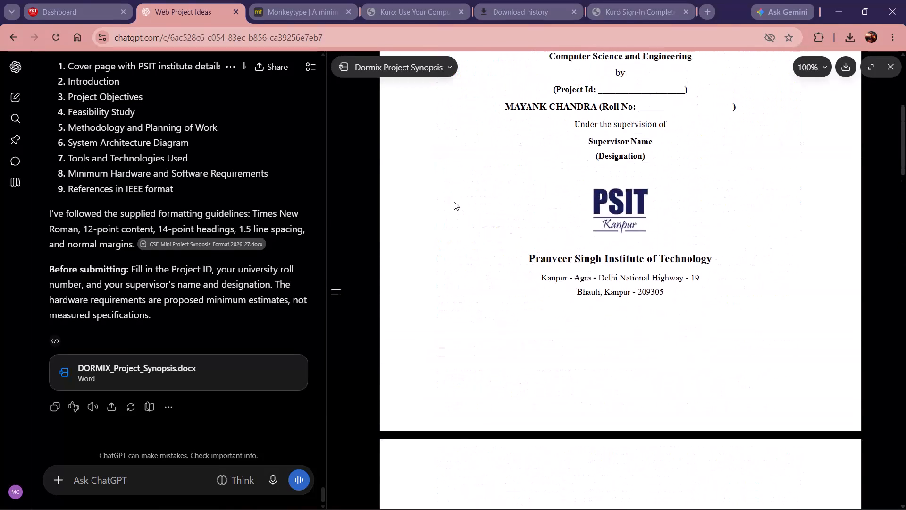
scroll(454, 202, "up", 4)
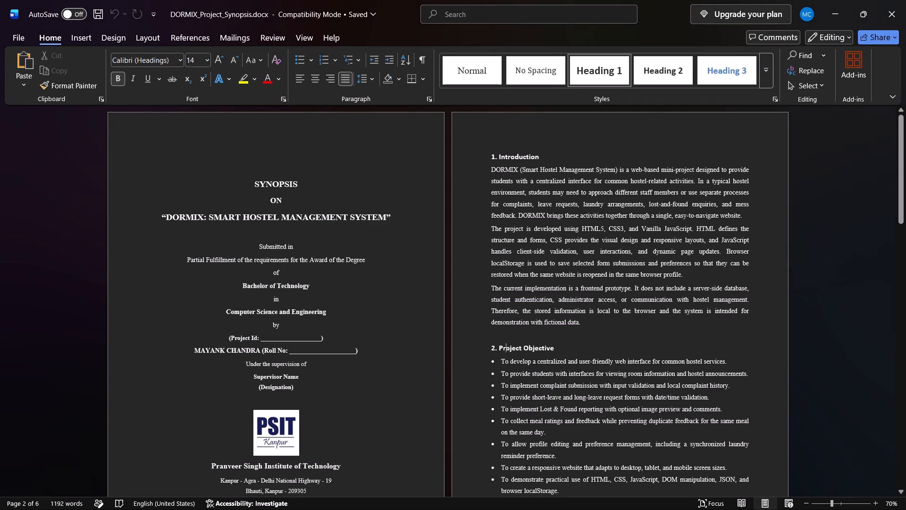
left_click(322, 199)
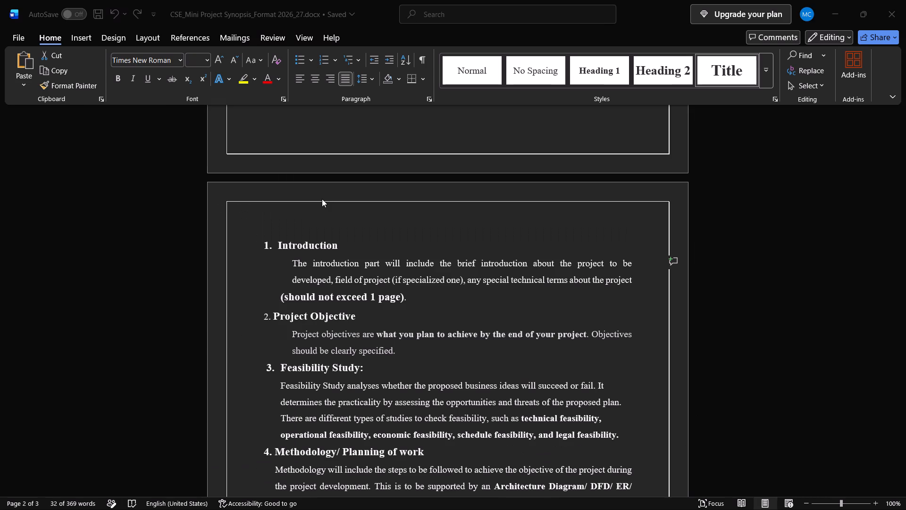
scroll(350, 184, "up", 1)
left_click(365, 237)
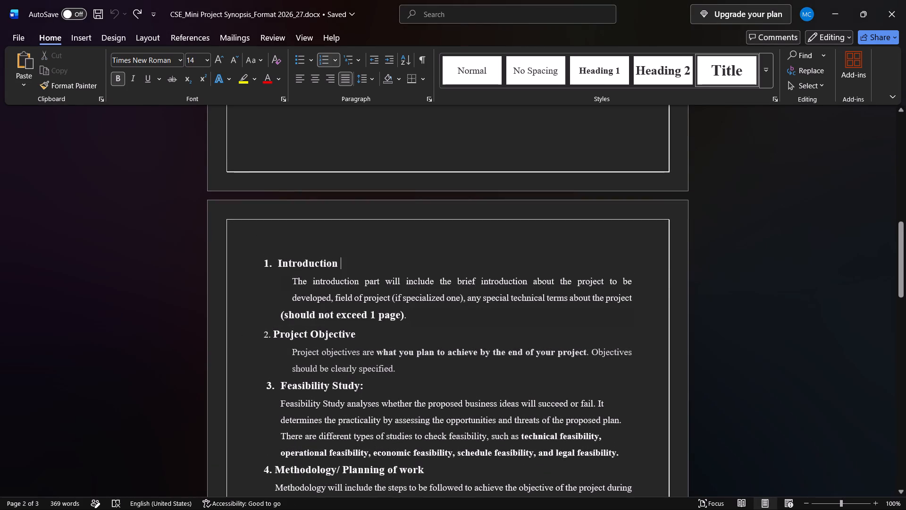
scroll(365, 237, "up", 6)
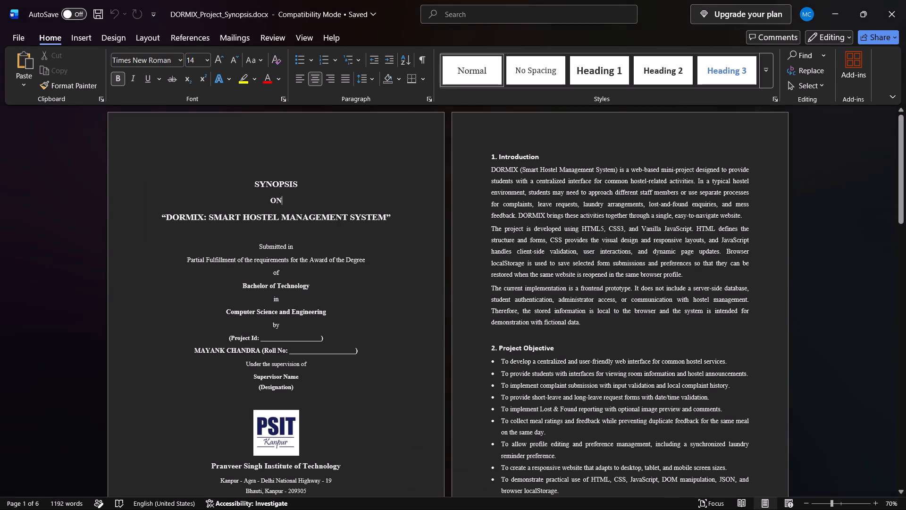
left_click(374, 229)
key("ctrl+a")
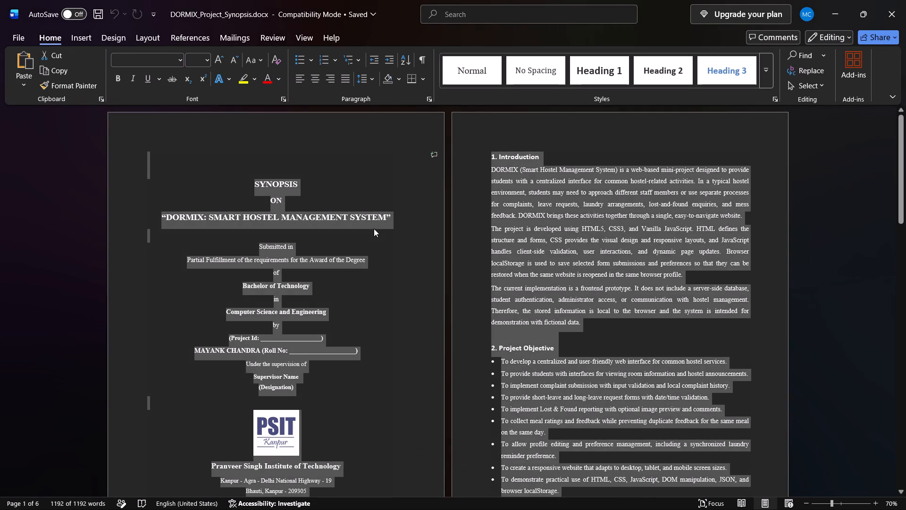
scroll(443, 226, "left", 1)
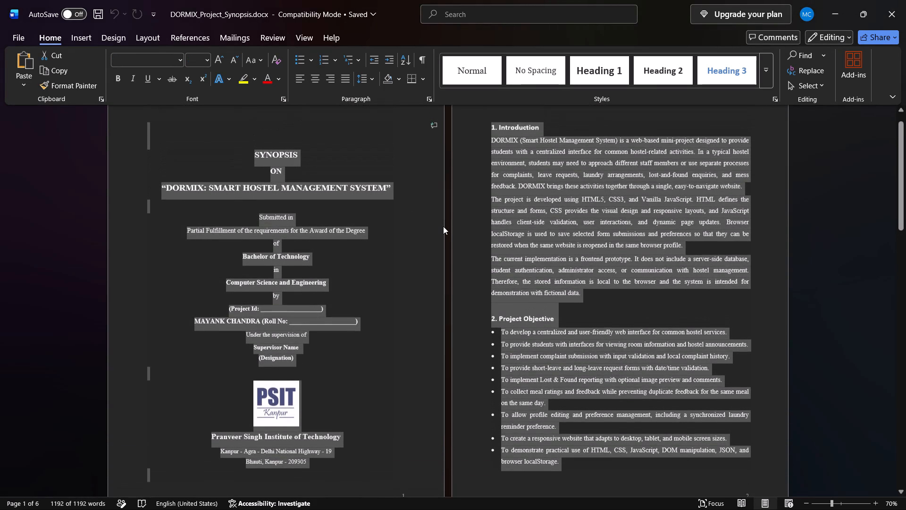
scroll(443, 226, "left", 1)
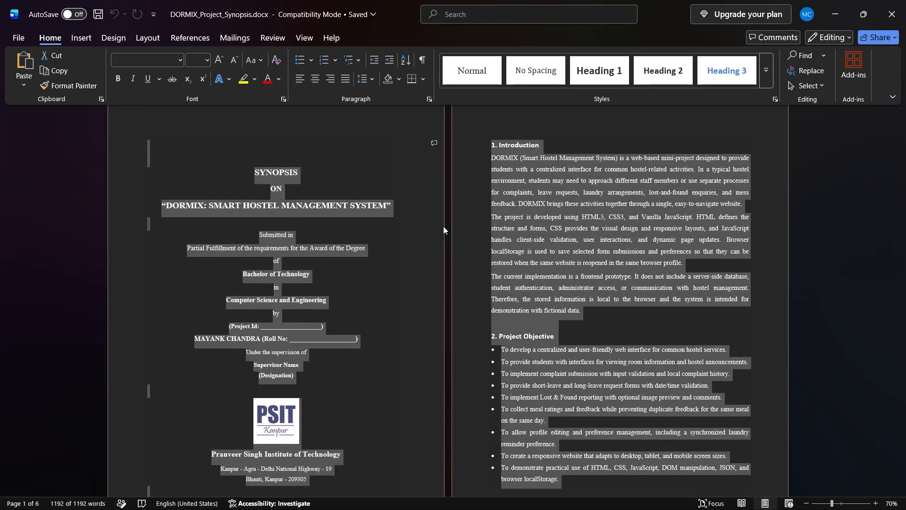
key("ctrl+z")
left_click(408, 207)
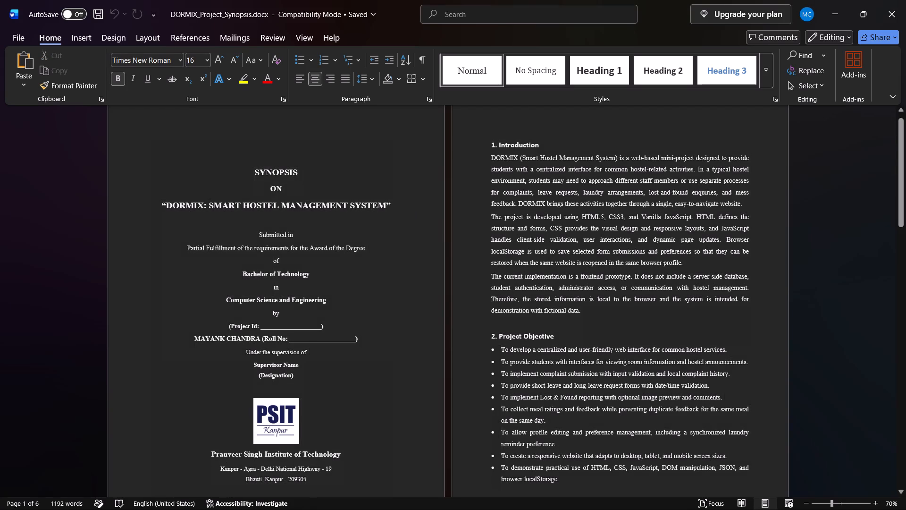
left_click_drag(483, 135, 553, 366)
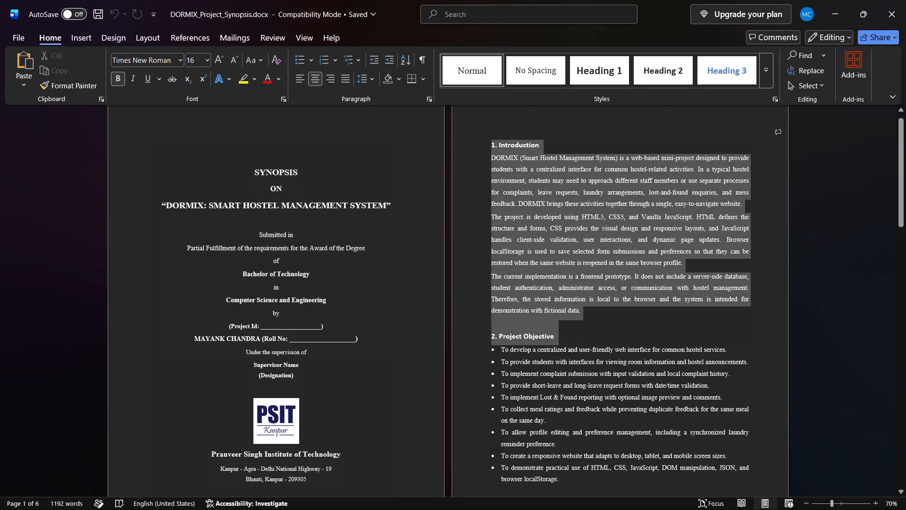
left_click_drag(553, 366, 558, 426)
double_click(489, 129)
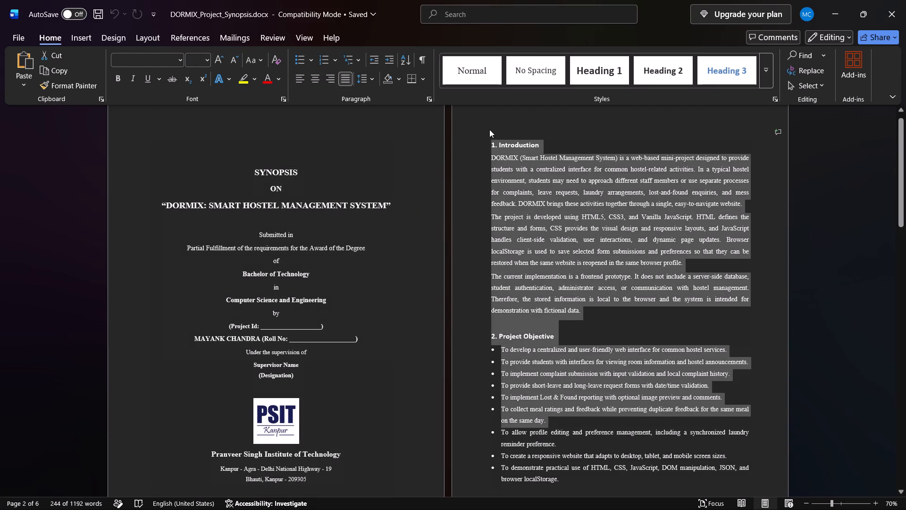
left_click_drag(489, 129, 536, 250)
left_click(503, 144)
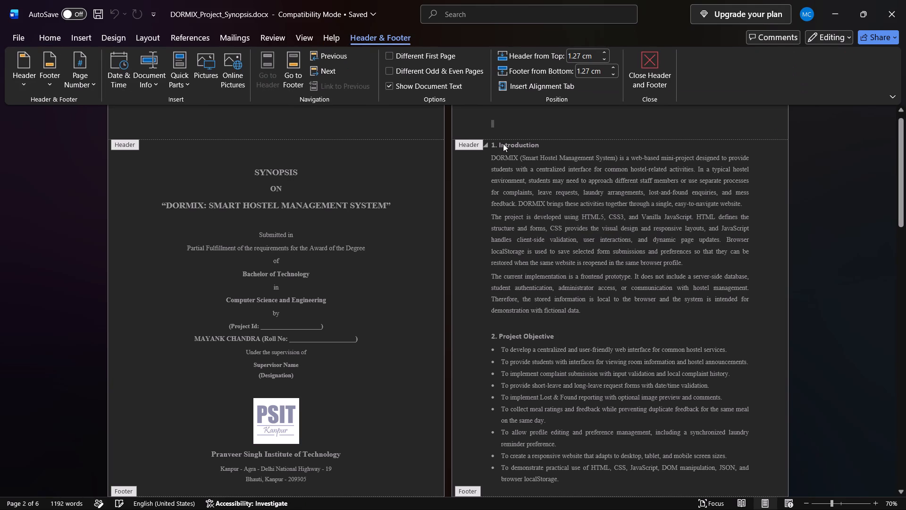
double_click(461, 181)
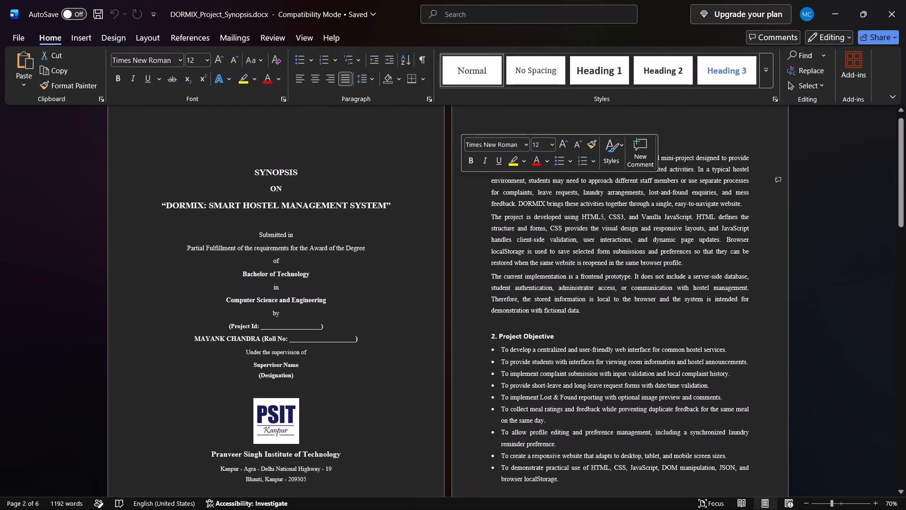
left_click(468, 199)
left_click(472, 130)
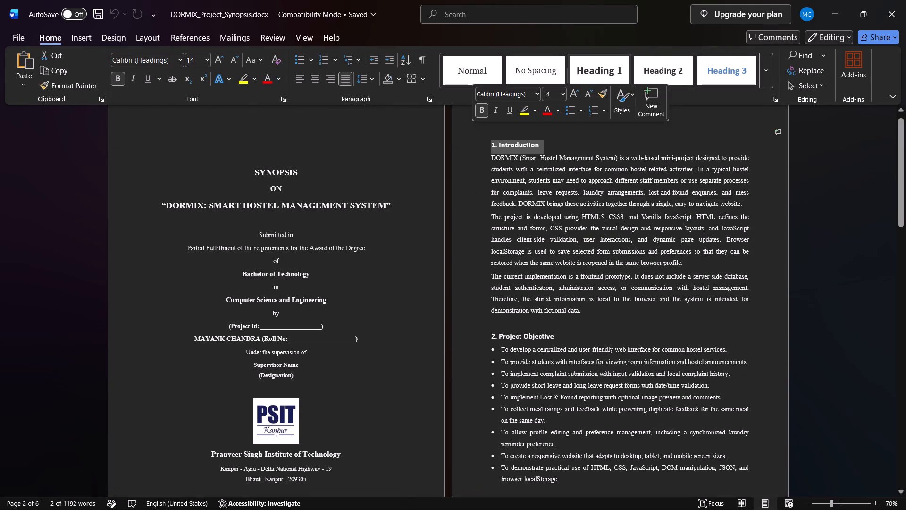
Copy the body of DORMIX_Project_Synopsis.docx, from the "1. Introduction" heading through the last IEEE reference.
left_click_drag(472, 133, 569, 442)
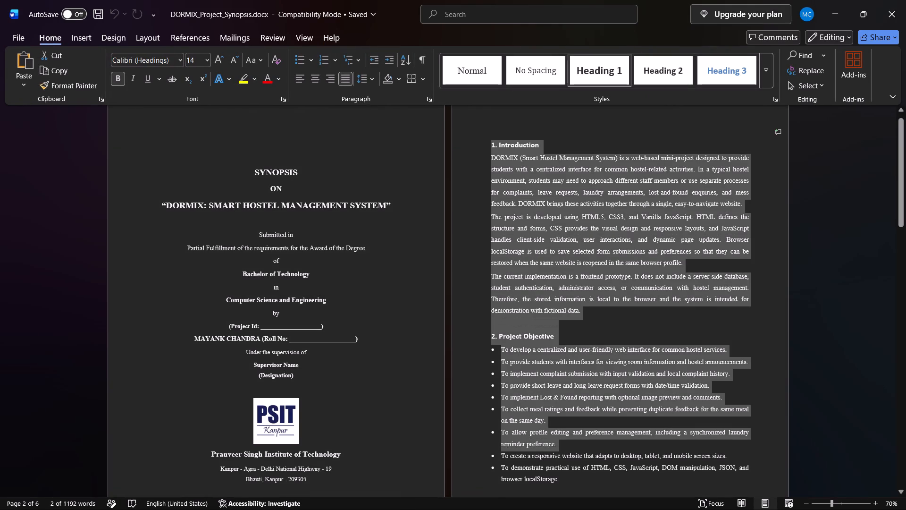
left_click_drag(569, 442, 588, 509)
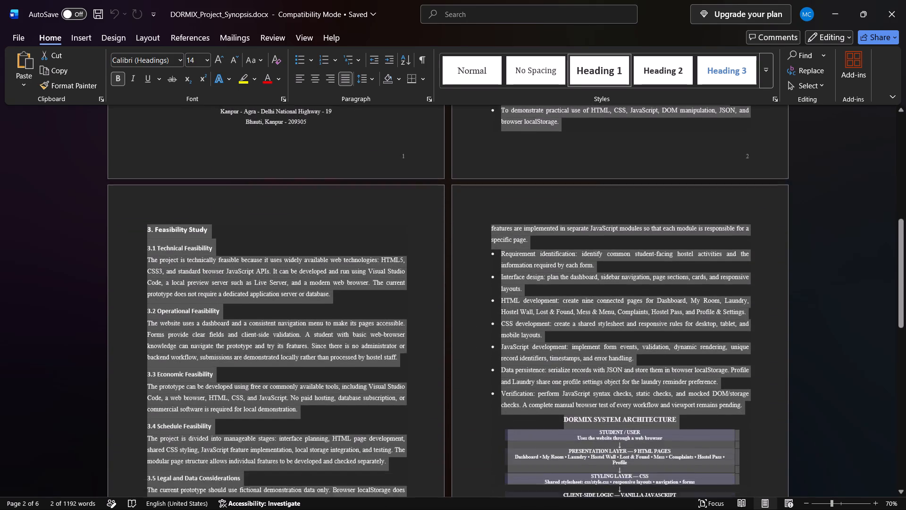
left_click_drag(588, 509, 601, 492)
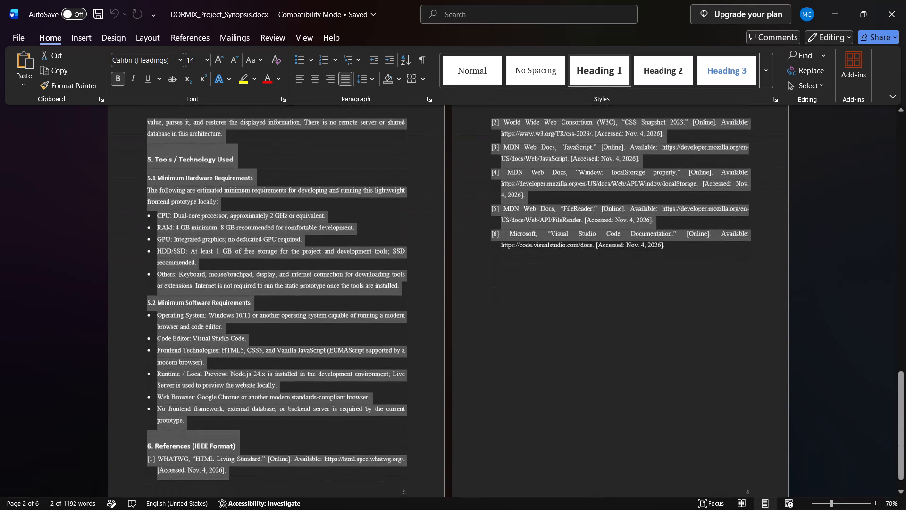
left_click_drag(601, 492, 621, 442)
key("ctrl+c")
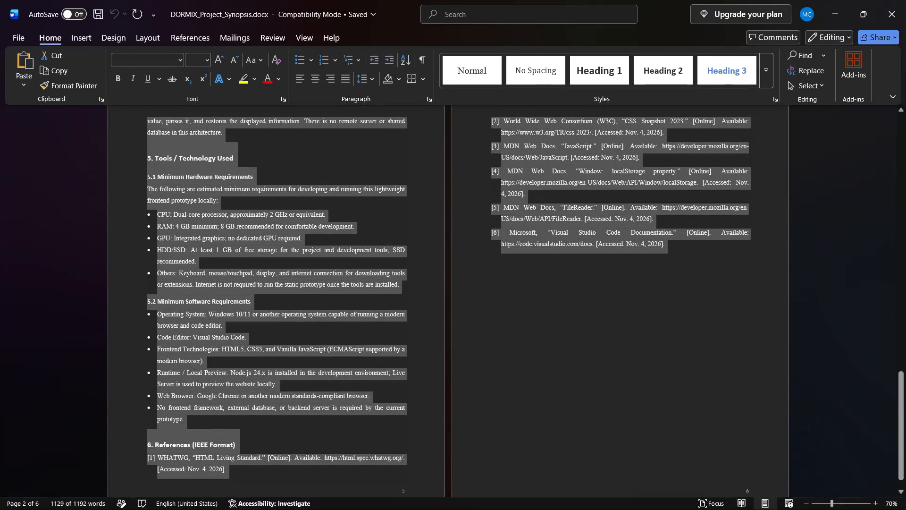
In the CSE mini project format document, replace everything from the Introduction heading through the closing Guidelines with the copied synopsis body.
scroll(569, 433, "down", 5)
left_click_drag(257, 274, 387, 480)
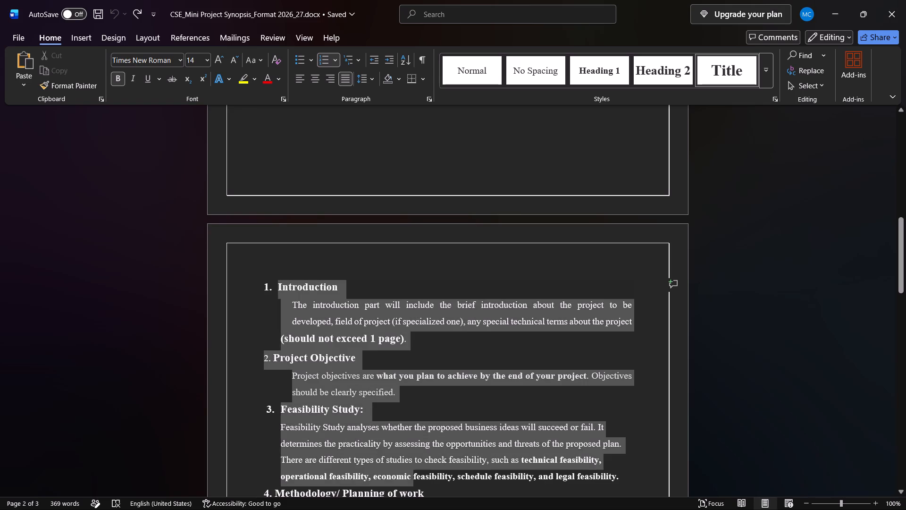
left_click_drag(387, 480, 424, 509)
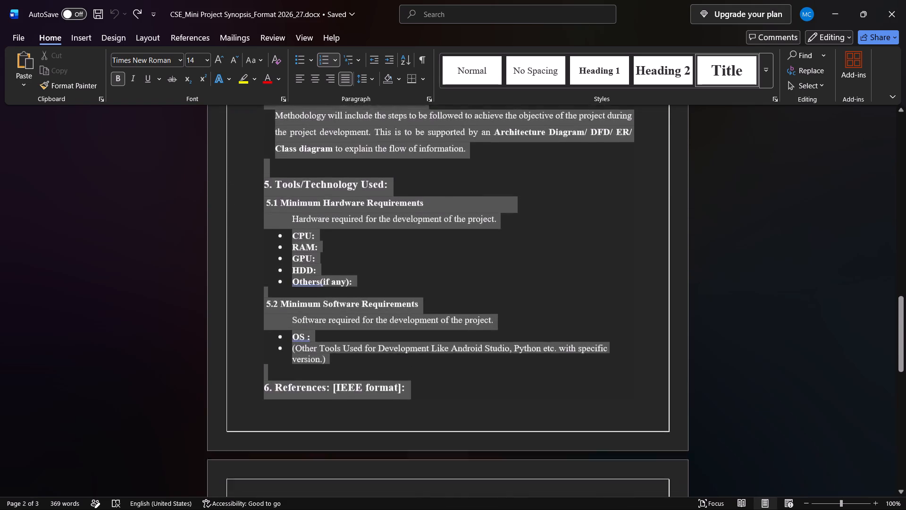
left_click_drag(424, 509, 578, 328)
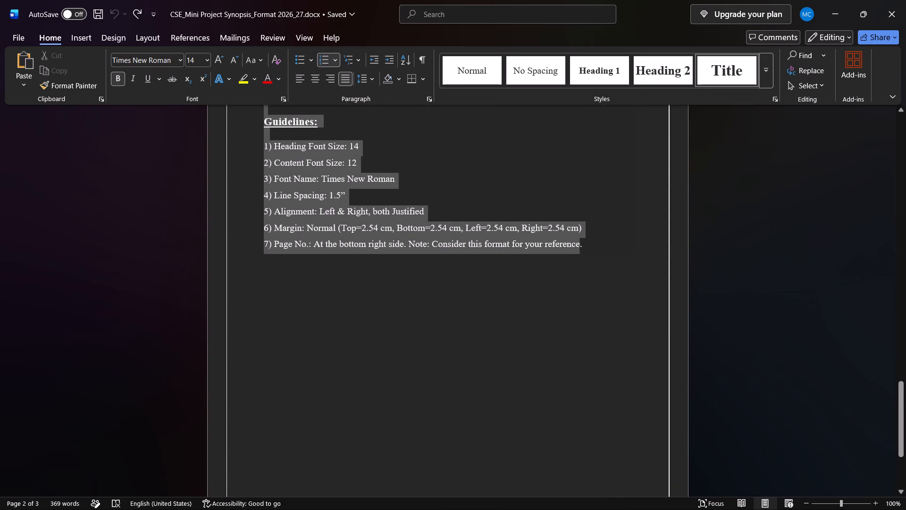
left_click_drag(578, 328, 619, 311)
key("ctrl+v")
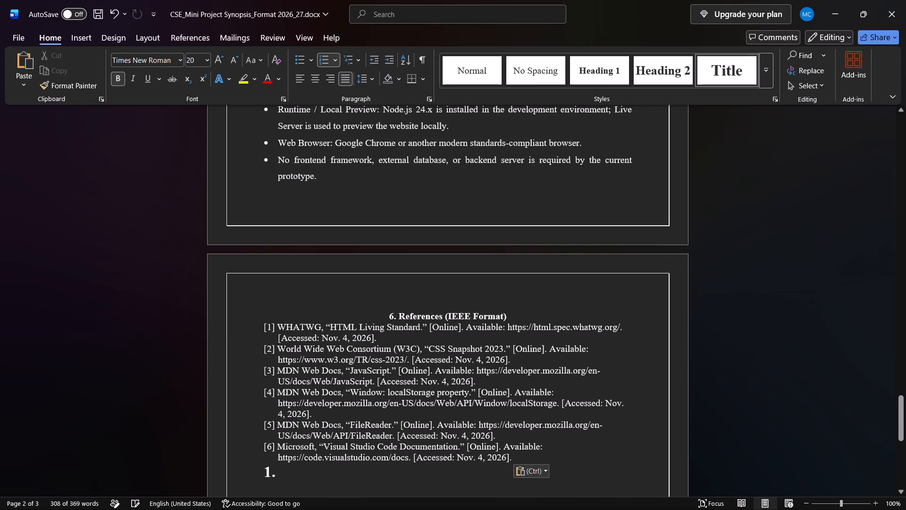
Examine the layout and formatting of the pasted sections and the cover page in the format document.
scroll(518, 309, "up", 4)
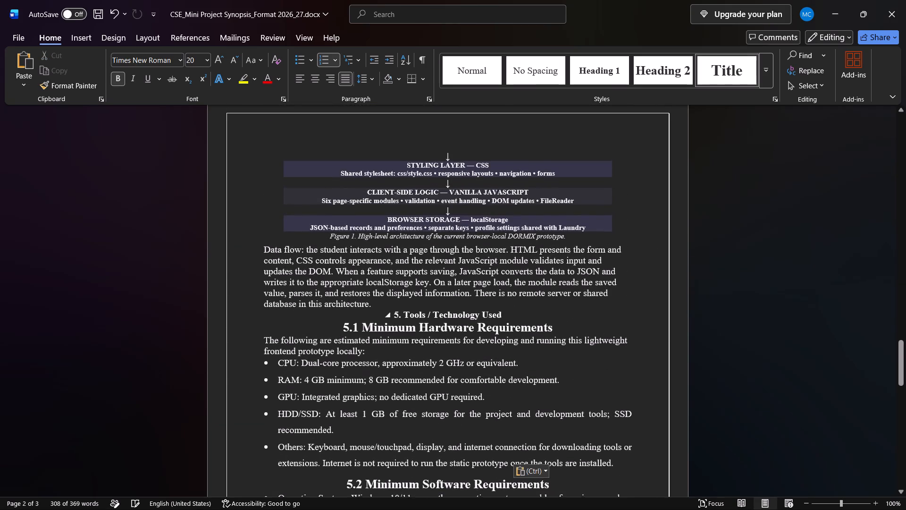
scroll(518, 309, "up", 2)
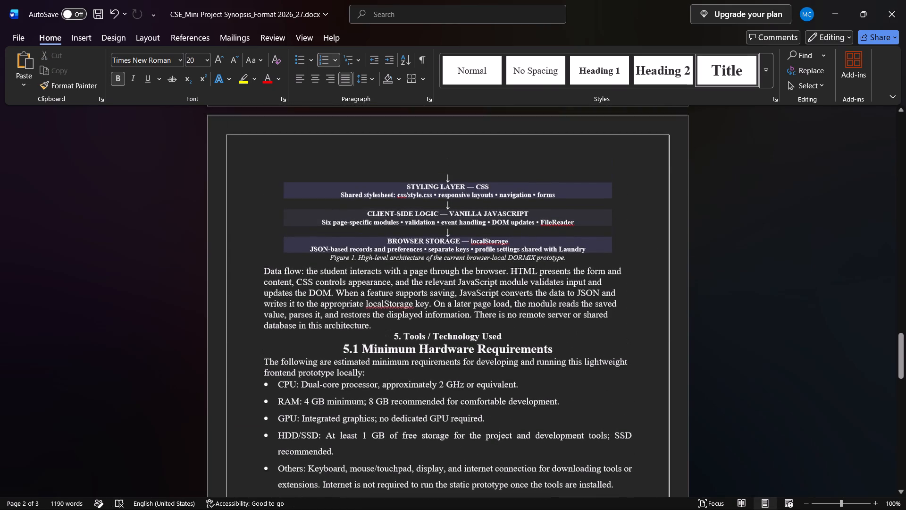
scroll(518, 309, "up", 12)
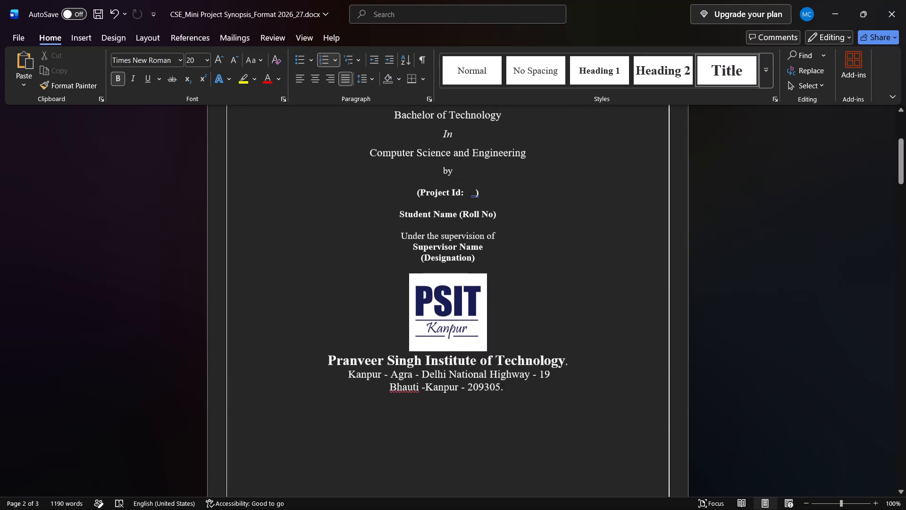
scroll(518, 309, "up", 5)
scroll(518, 309, "down", 5)
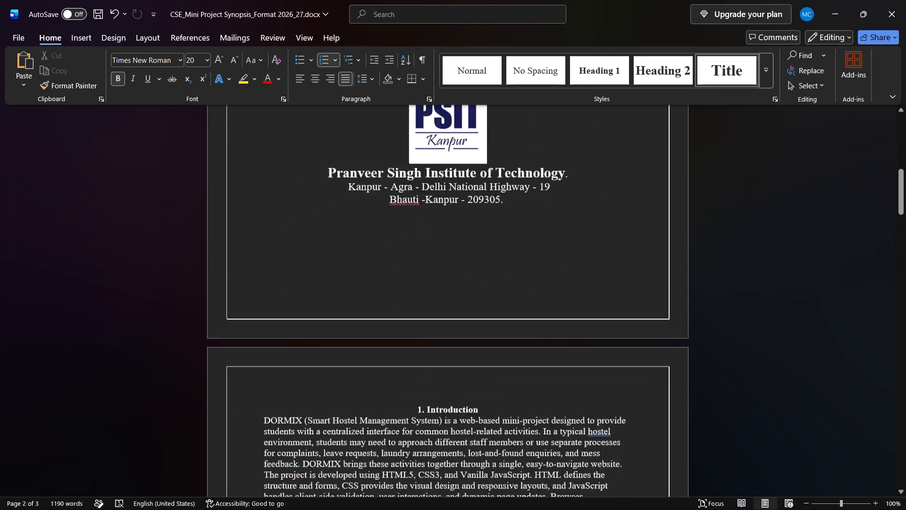
scroll(518, 309, "down", 1)
scroll(518, 309, "up", 2)
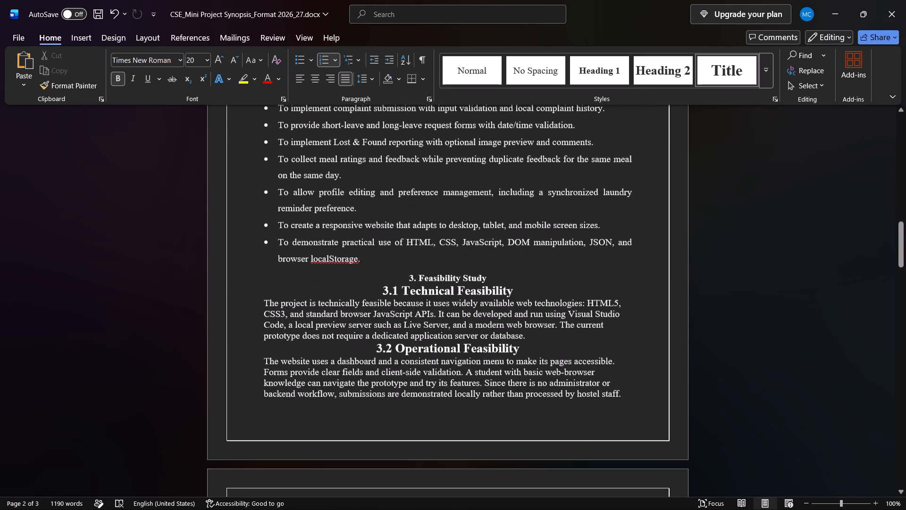
scroll(518, 309, "up", 3)
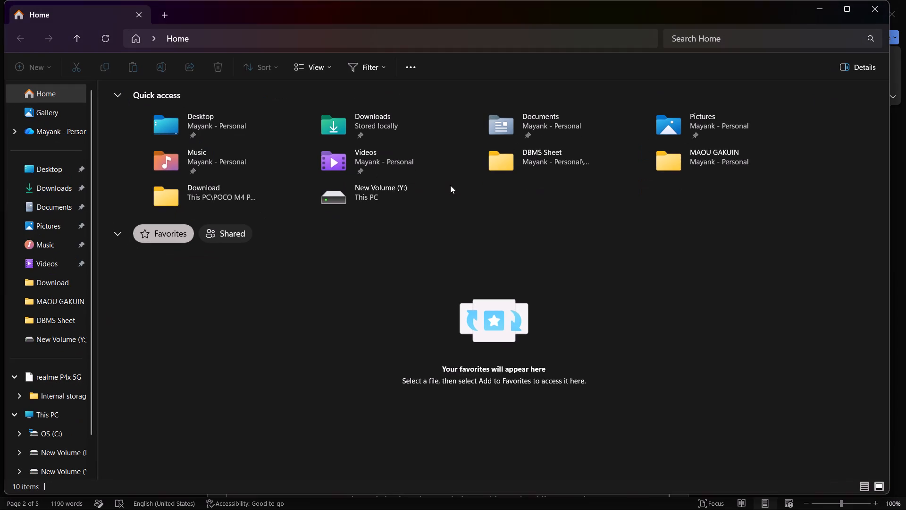
In File Explorer, open the CSE mini project synopsis format document from the DORMIX folder inside Project on New Volume (Y:).
left_click(46, 469)
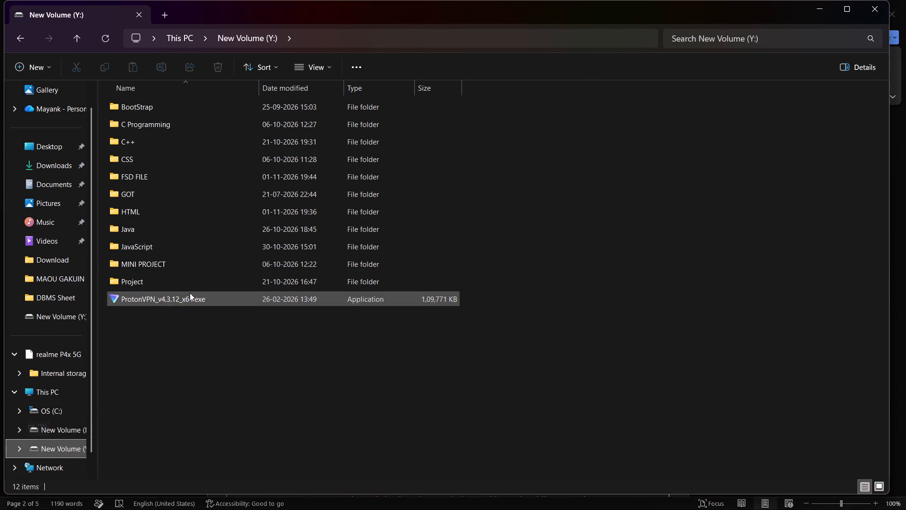
double_click(176, 257)
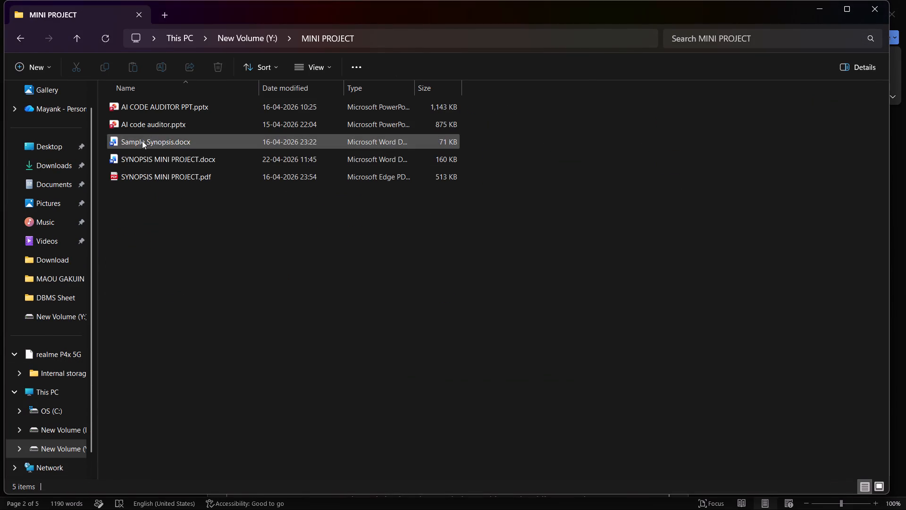
left_click(17, 35)
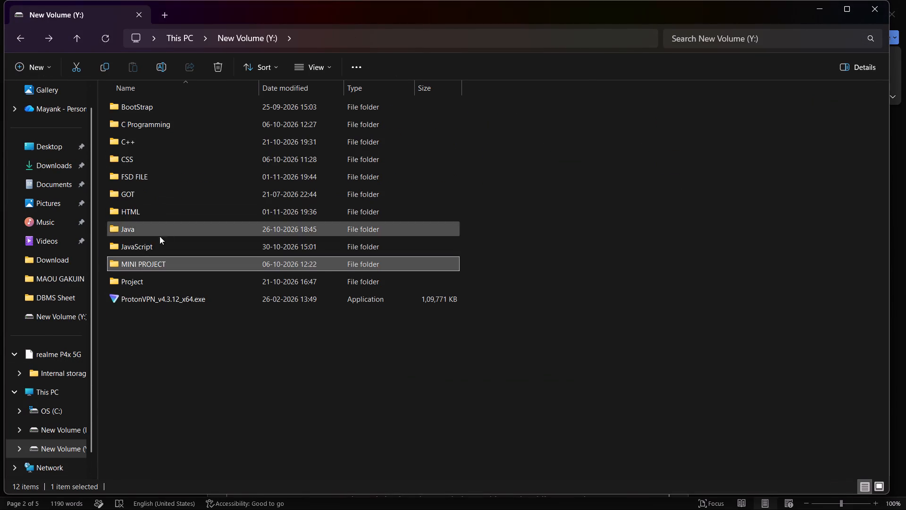
double_click(143, 274)
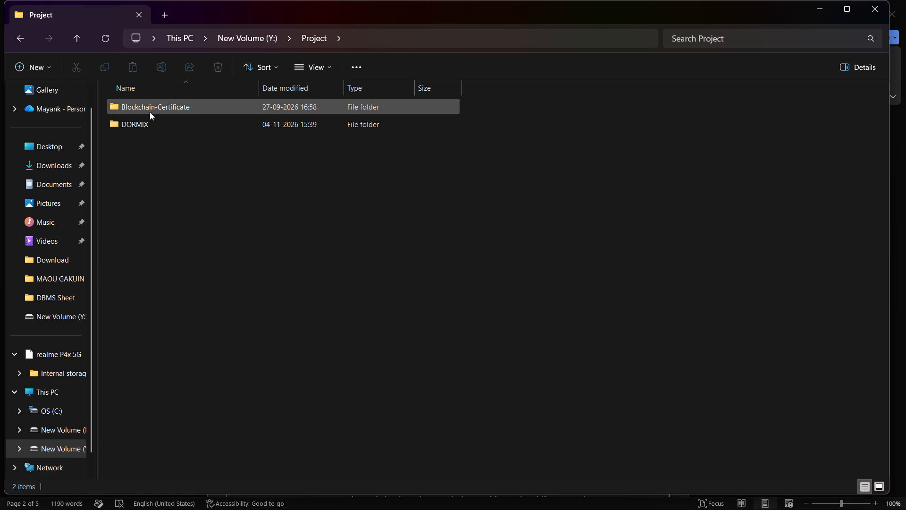
double_click(143, 117)
double_click(154, 121)
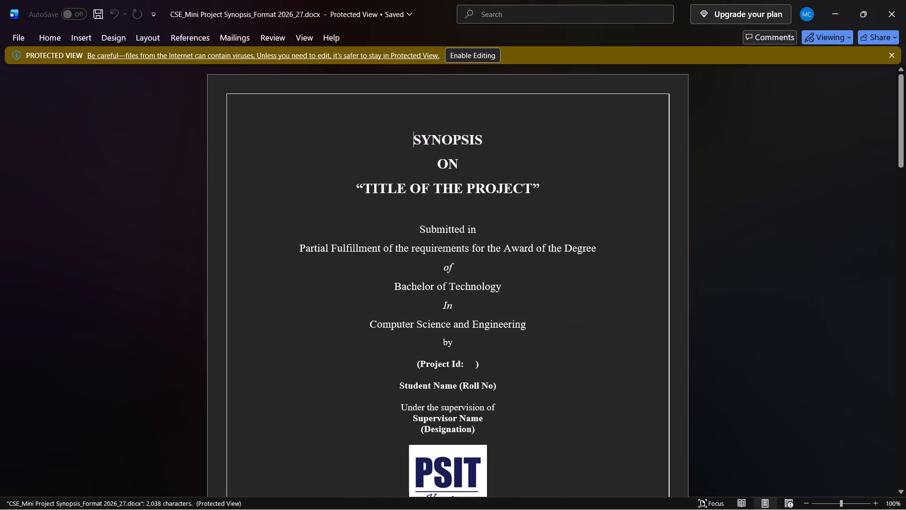
Enable editing of the original format document and check the font formatting of its Introduction and Project Objective headings.
scroll(409, 271, "down", 6)
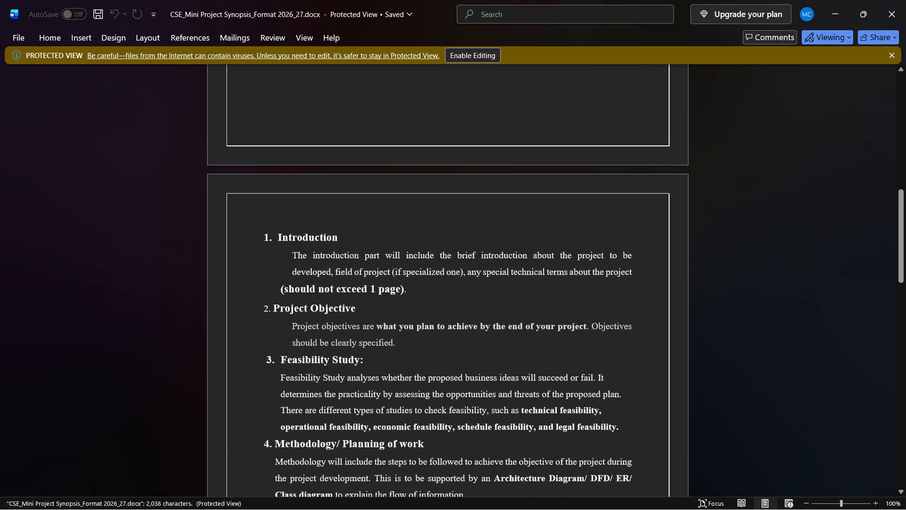
scroll(409, 271, "down", 1)
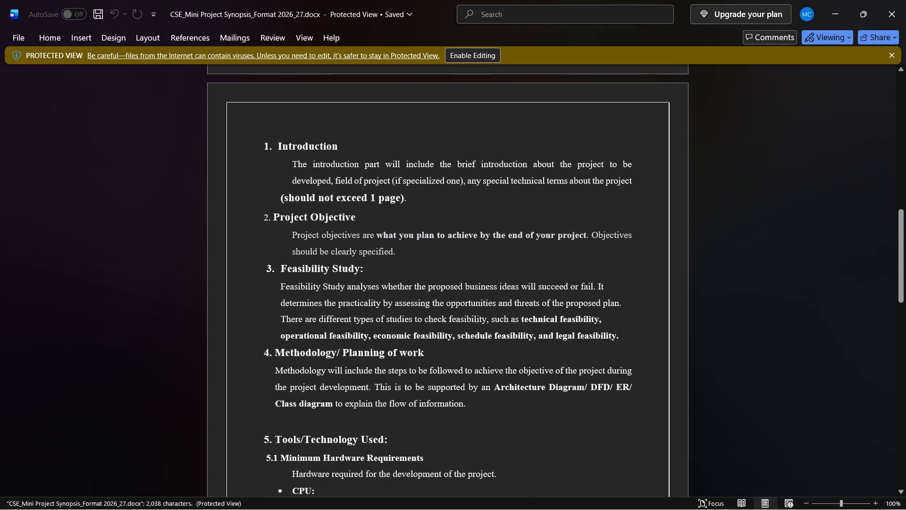
left_click(479, 55)
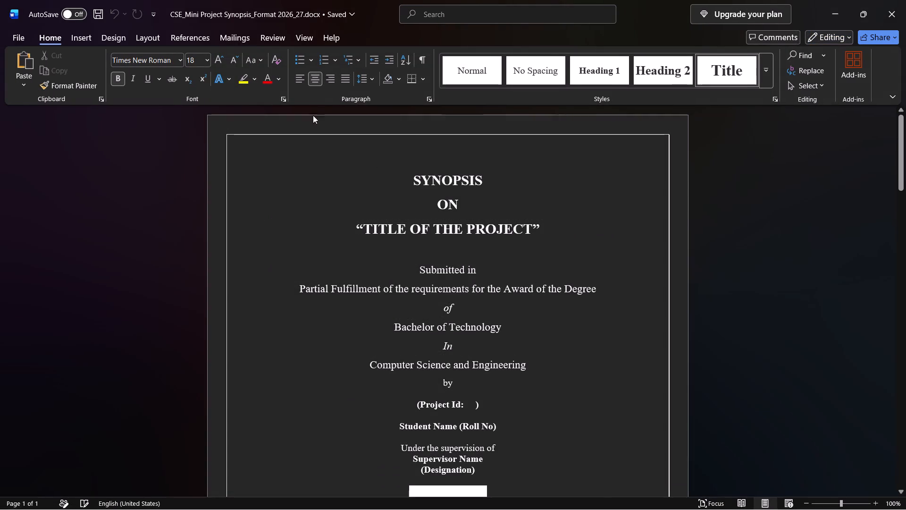
scroll(306, 205, "down", 5)
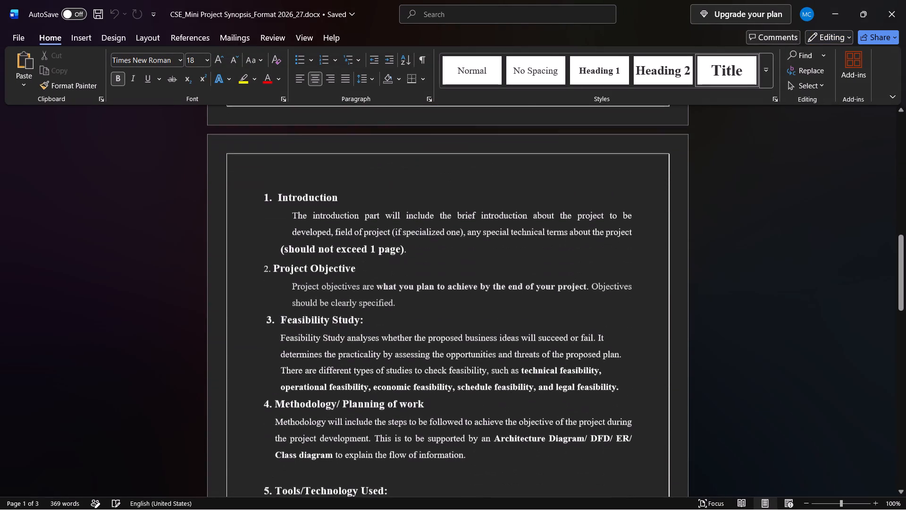
left_click(310, 196)
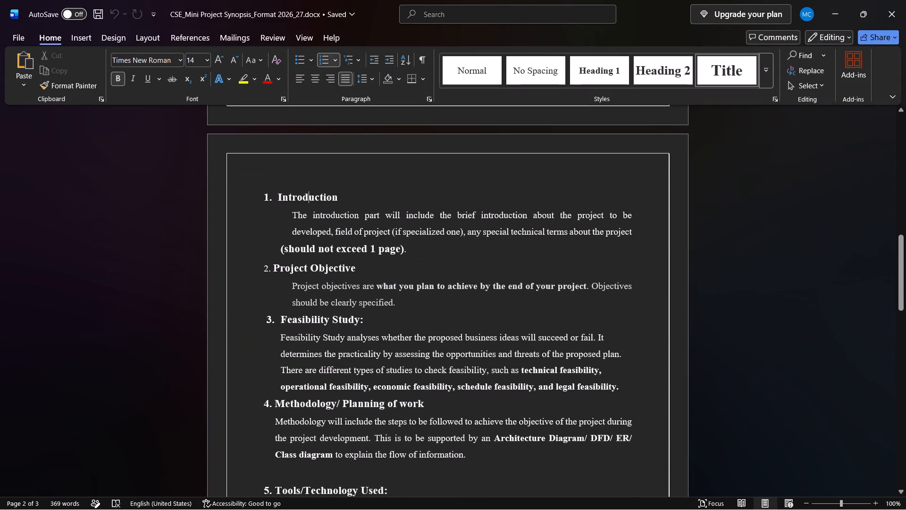
left_click(303, 272)
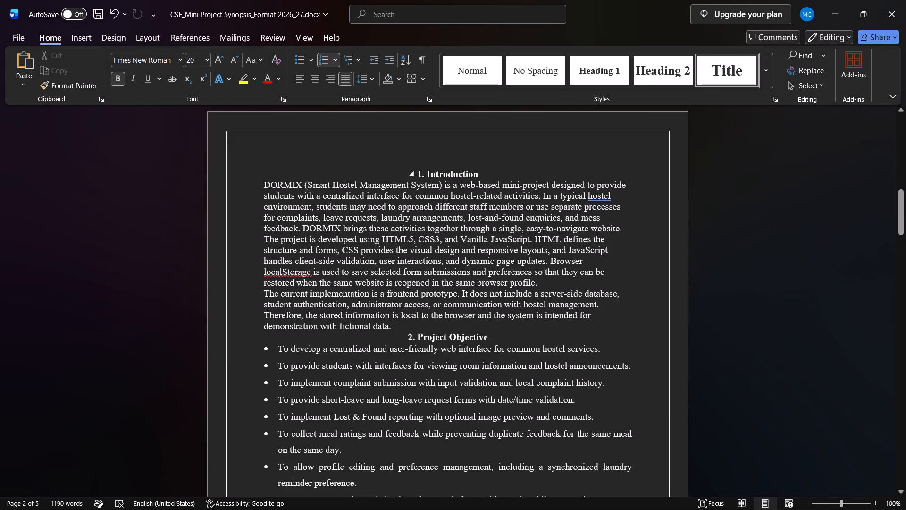
Format the pasted "1. Introduction" heading as left-aligned, 14 pt text with 1.5 line spacing.
left_click(413, 173)
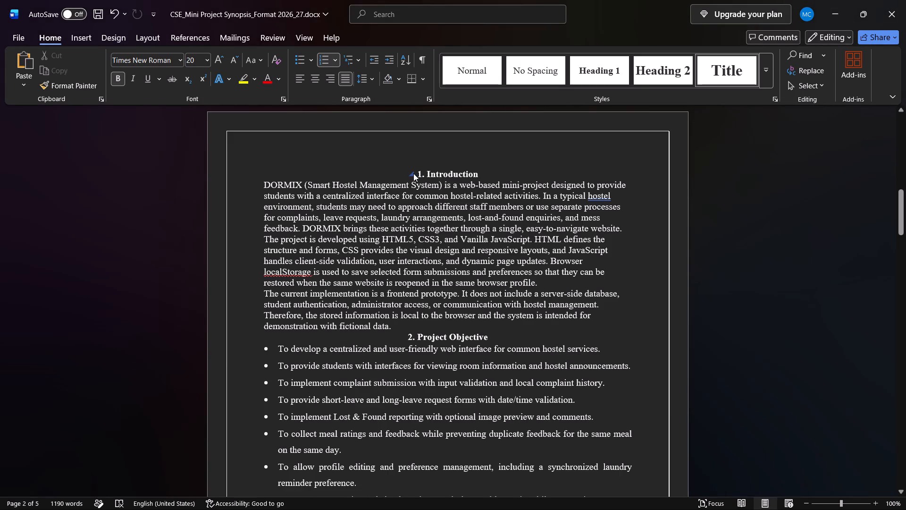
left_click(413, 173)
left_click_drag(484, 173, 381, 173)
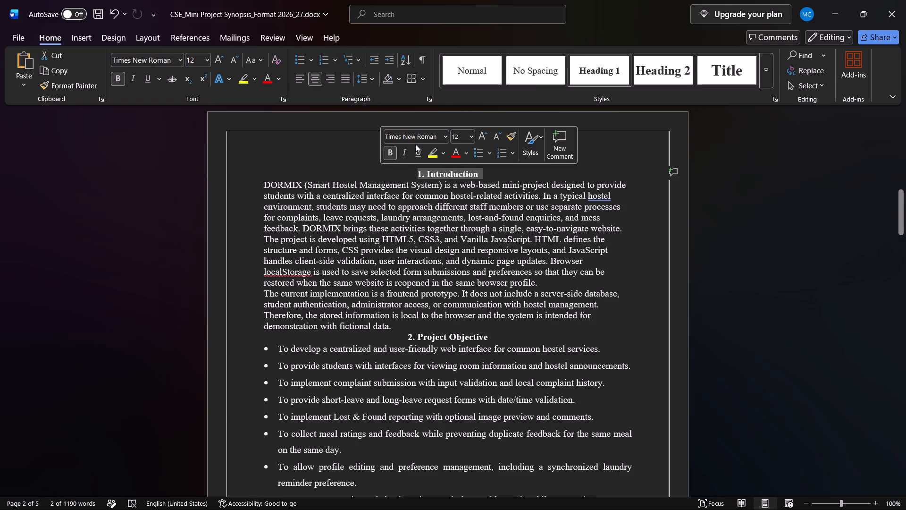
left_click(314, 72)
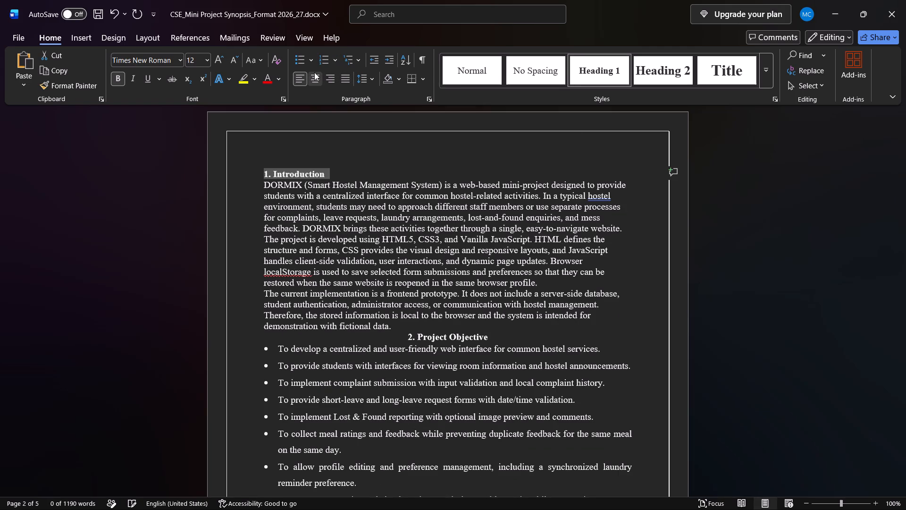
left_click(218, 56)
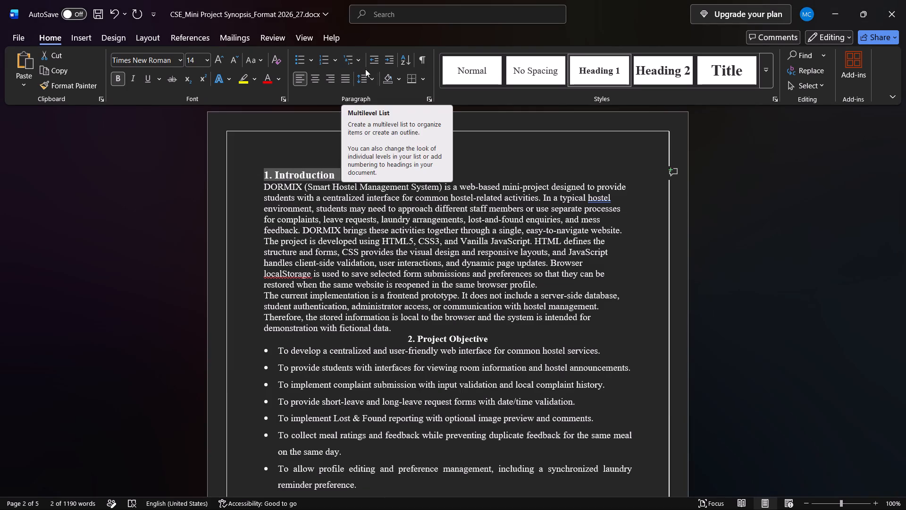
left_click(375, 78)
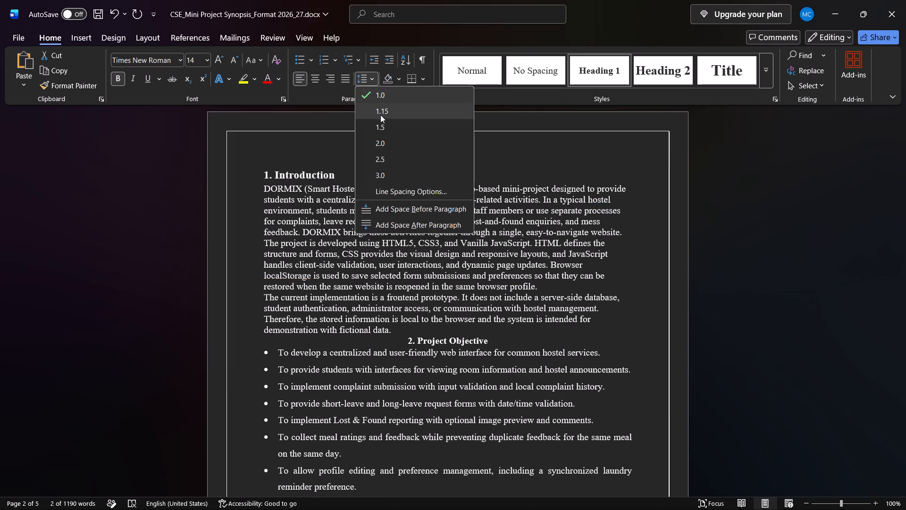
left_click(384, 110)
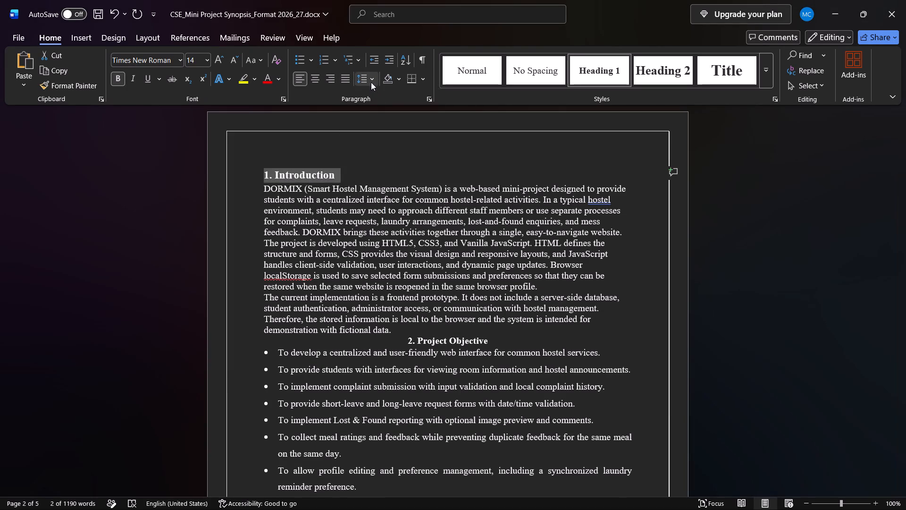
left_click(371, 81)
left_click(378, 124)
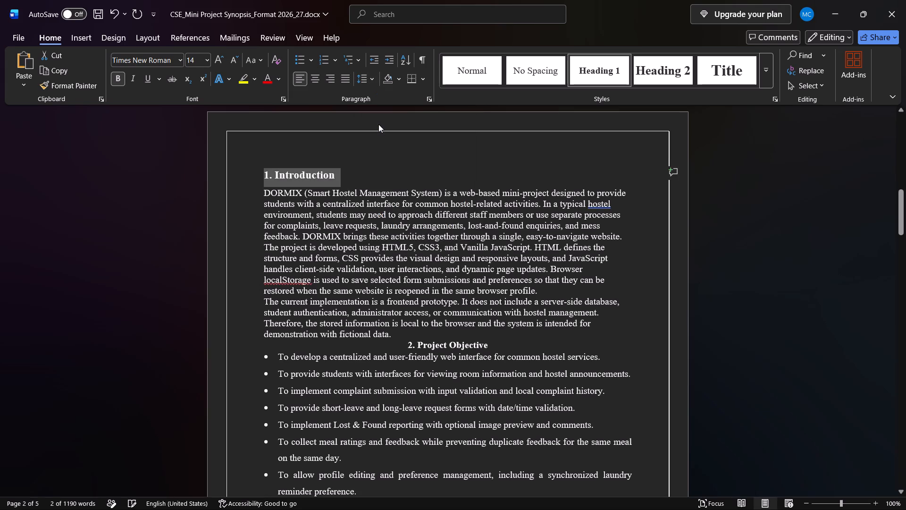
left_click(346, 175)
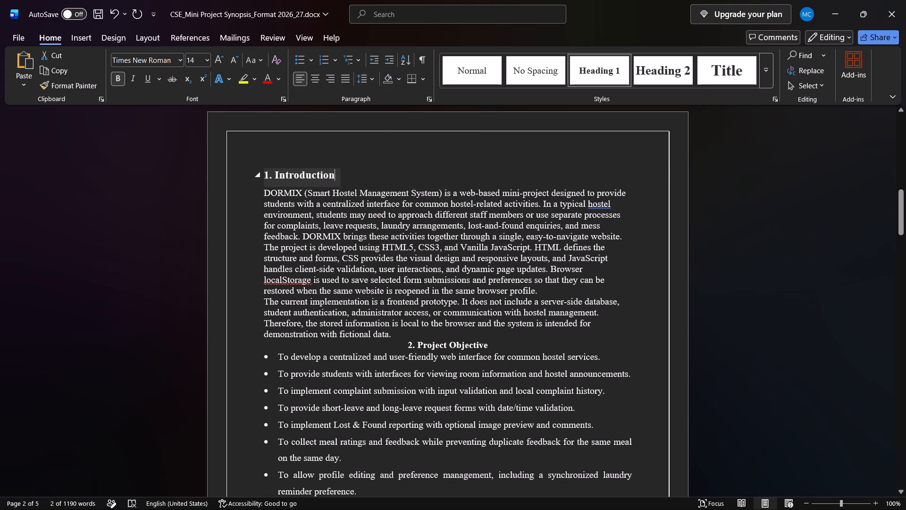
Check the original format's introduction paragraph for reference, and set all the pasted Introduction body paragraphs to 1.15 line spacing.
left_click(262, 194)
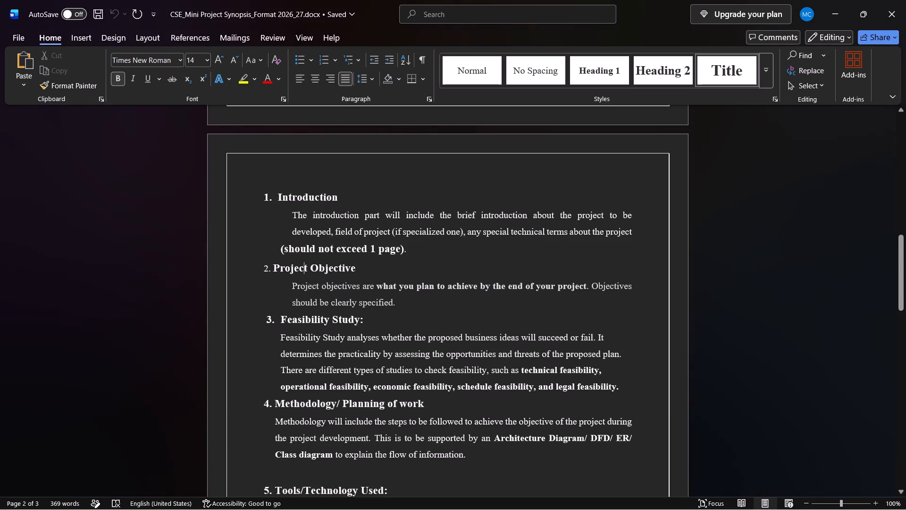
left_click(320, 219)
left_click(369, 82)
left_click(369, 82)
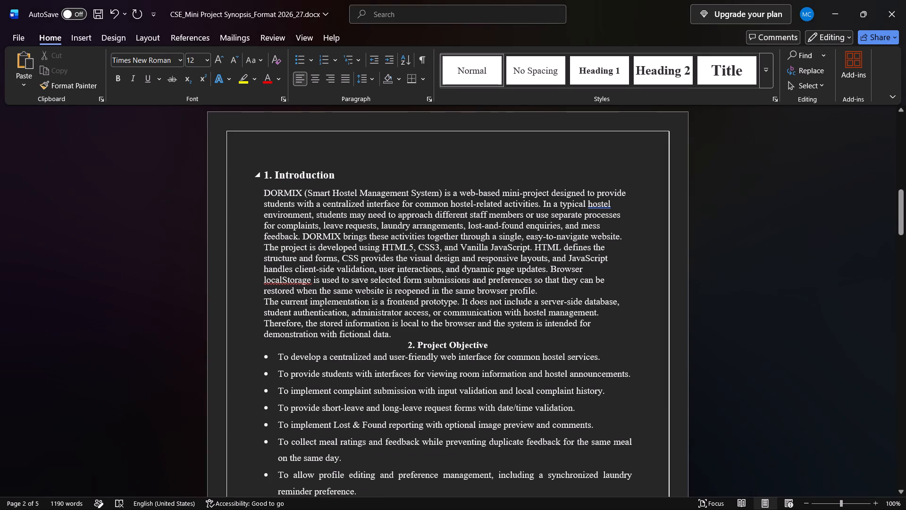
left_click_drag(263, 192, 384, 261)
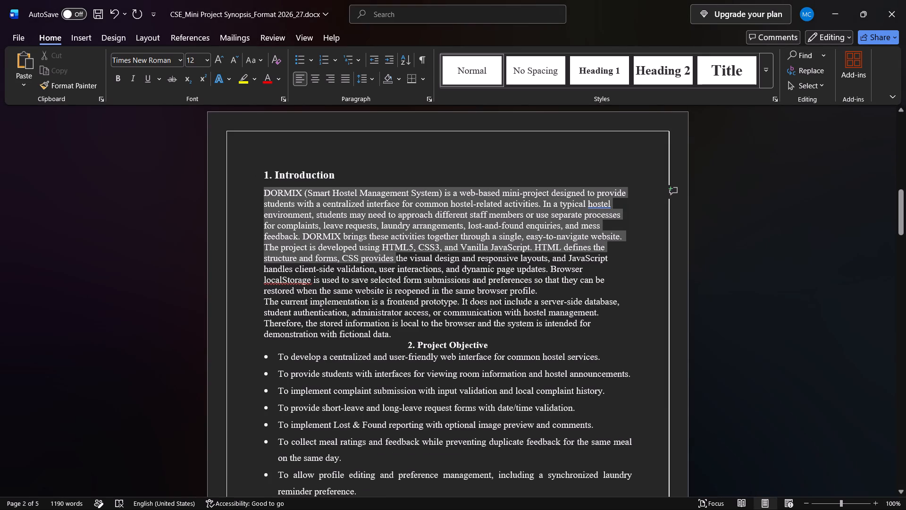
left_click_drag(384, 261, 401, 332)
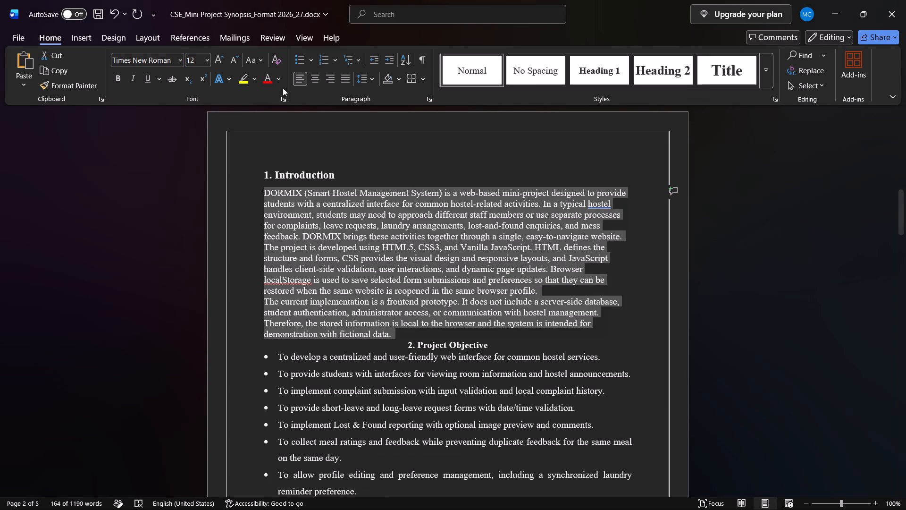
left_click(373, 79)
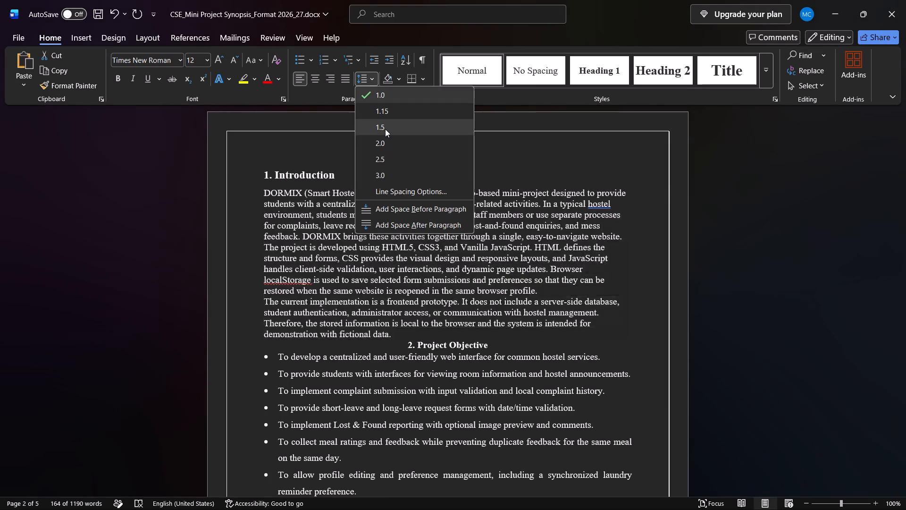
left_click(385, 129)
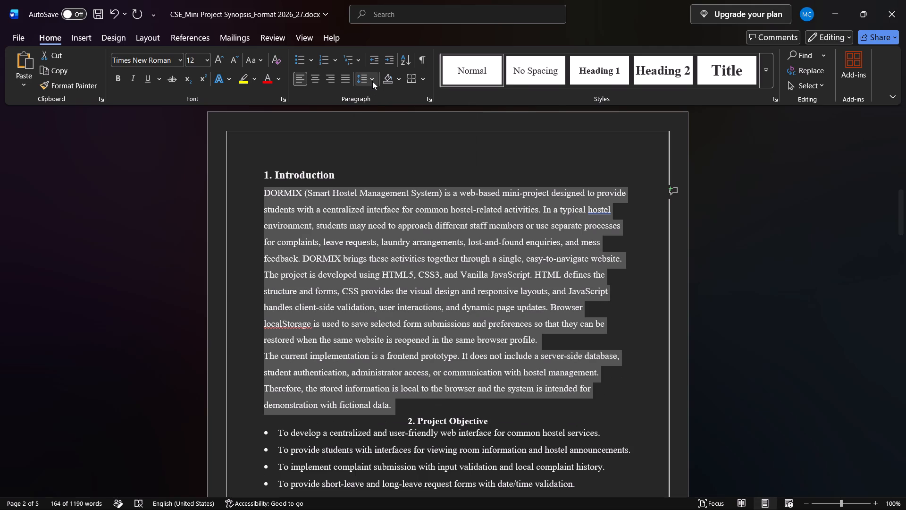
left_click(372, 77)
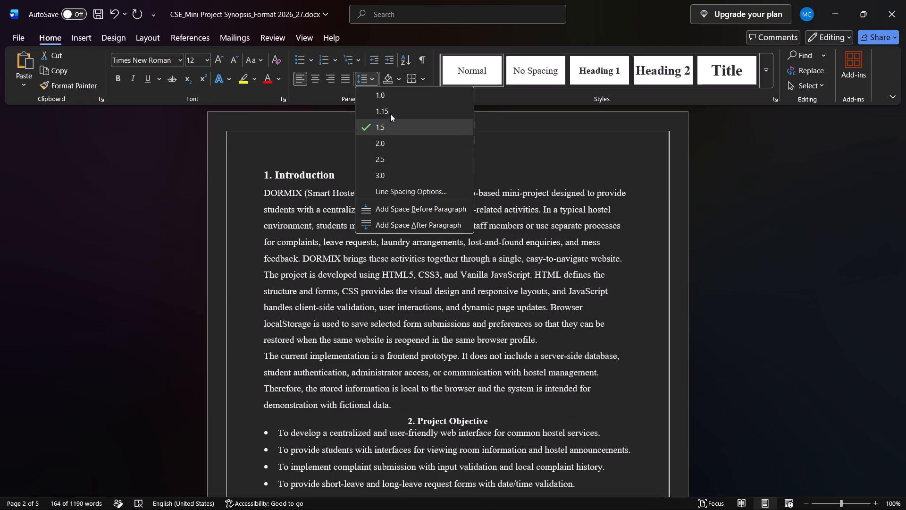
left_click(394, 110)
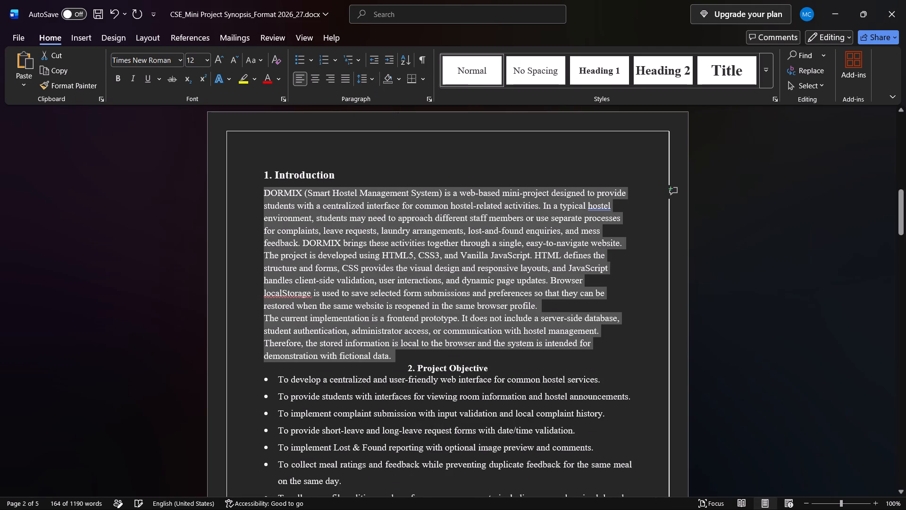
Split the word "localStorage" in the Introduction's second paragraph into "local Storage".
left_click(282, 293)
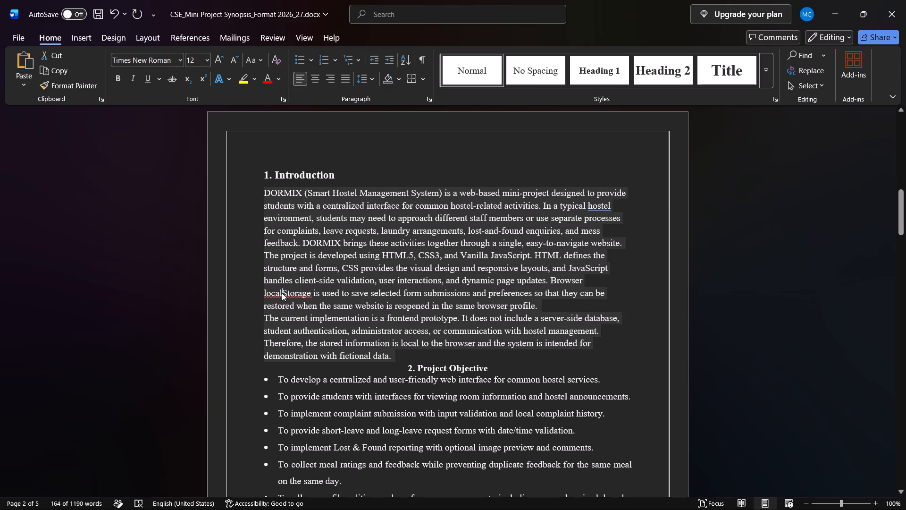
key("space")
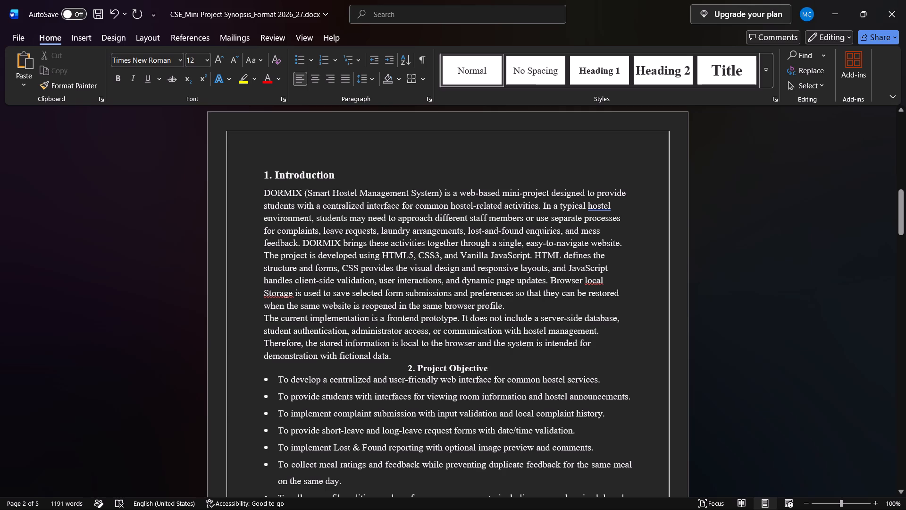
left_click(284, 296)
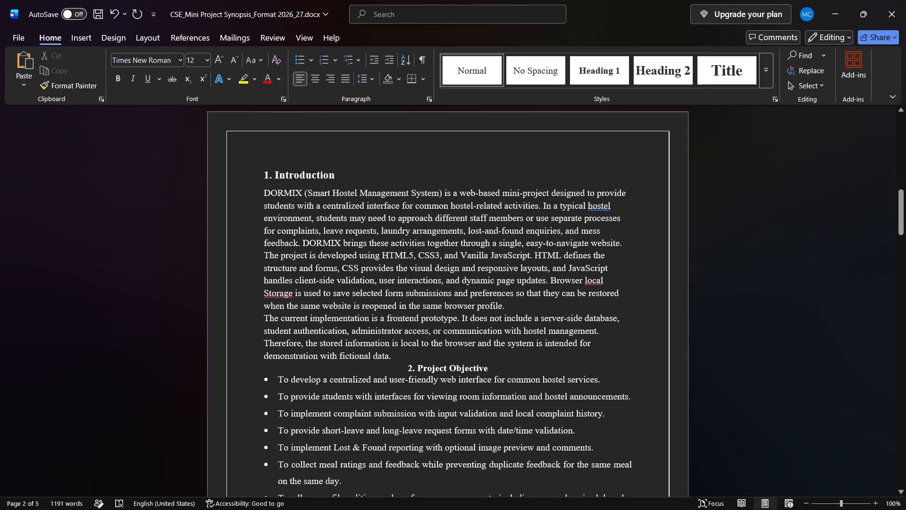
left_click(325, 280)
left_click(377, 234)
Insert an empty line between the end of the Introduction text and the "2. Project Objective" heading.
left_click(396, 358)
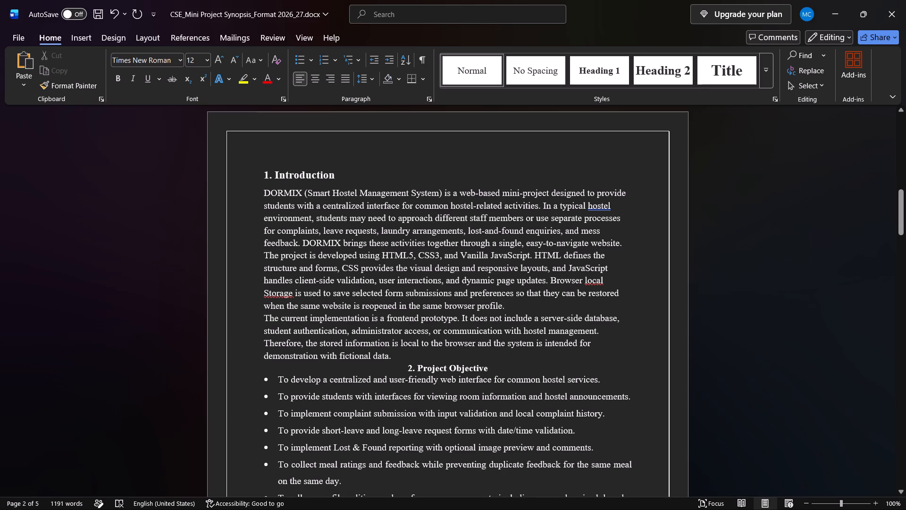
key("Return")
Format the "2. Project Objective" heading as left-aligned, 14 pt text with 1.5 line spacing.
scroll(396, 358, "down", 3)
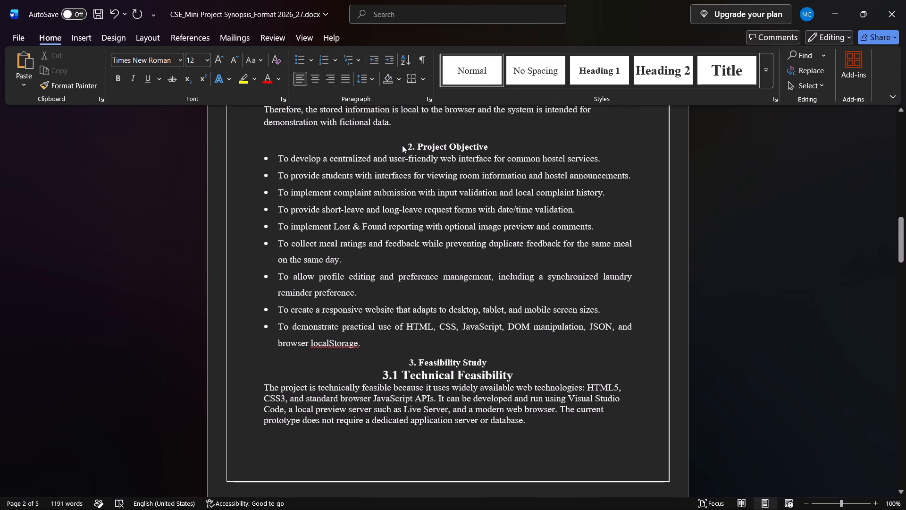
scroll(373, 163, "up", 3)
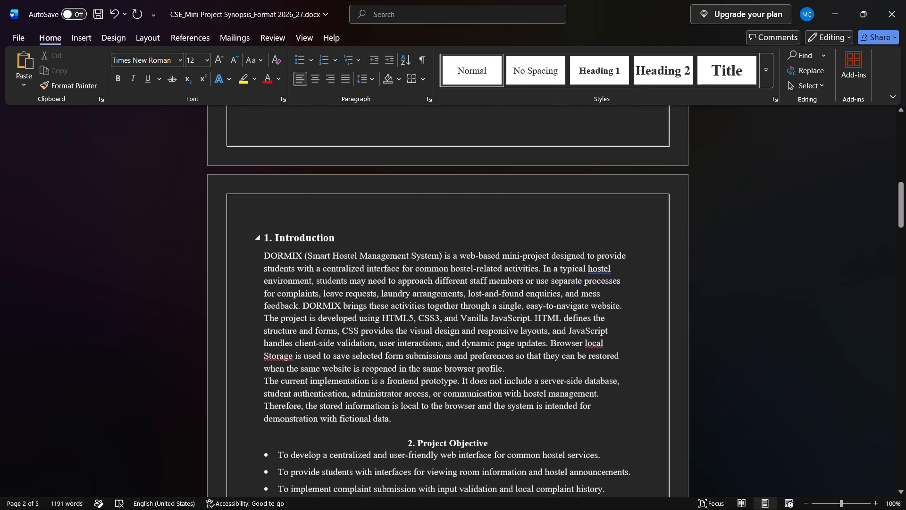
scroll(405, 305, "down", 1)
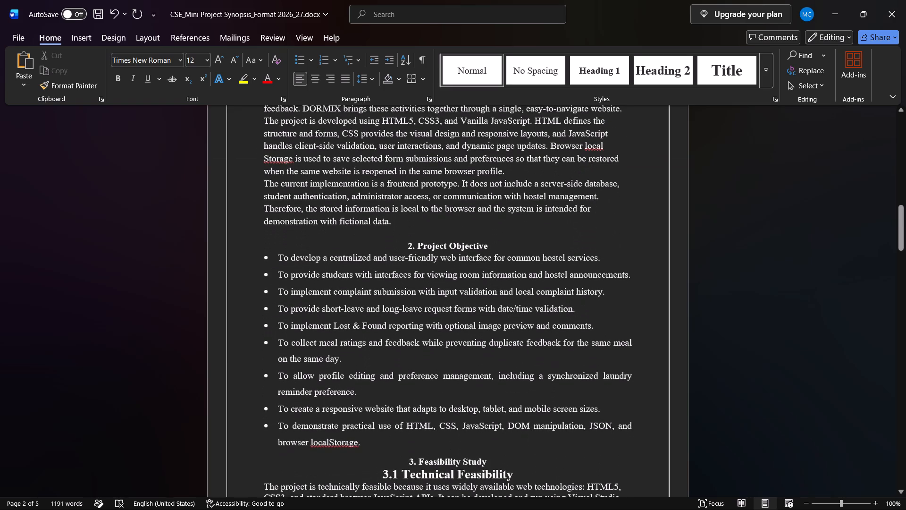
left_click_drag(403, 248, 419, 247)
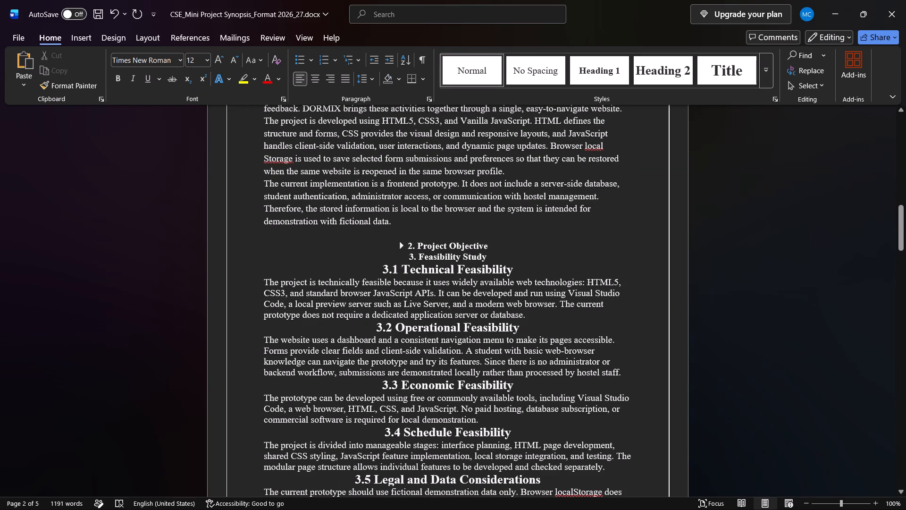
left_click(401, 243)
left_click_drag(489, 244, 428, 243)
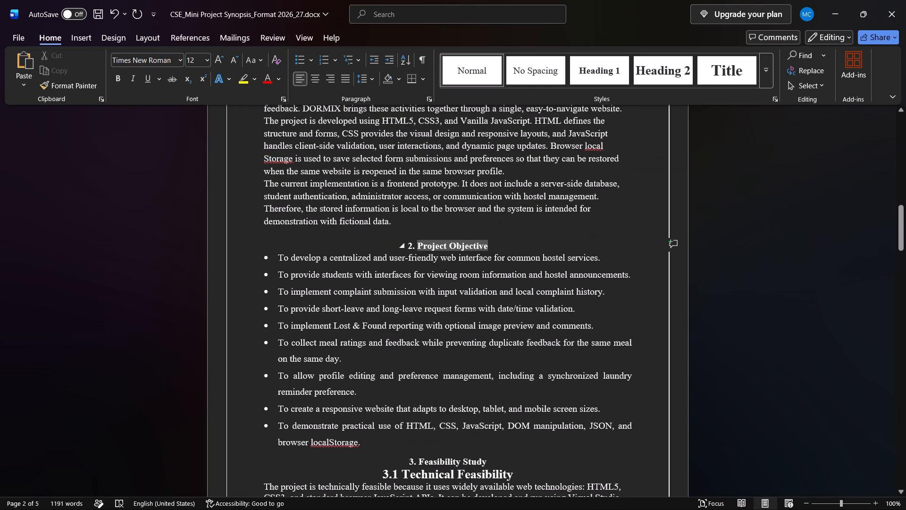
left_click_drag(428, 243, 399, 243)
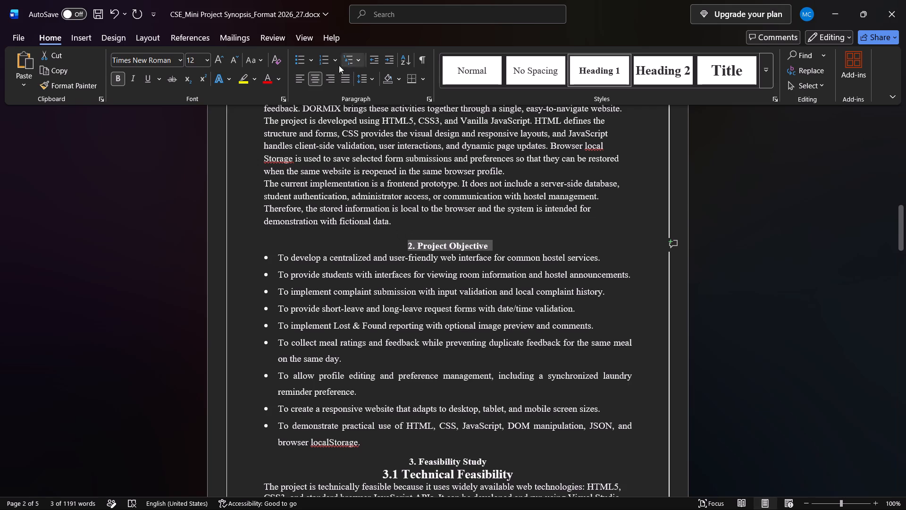
left_click(318, 74)
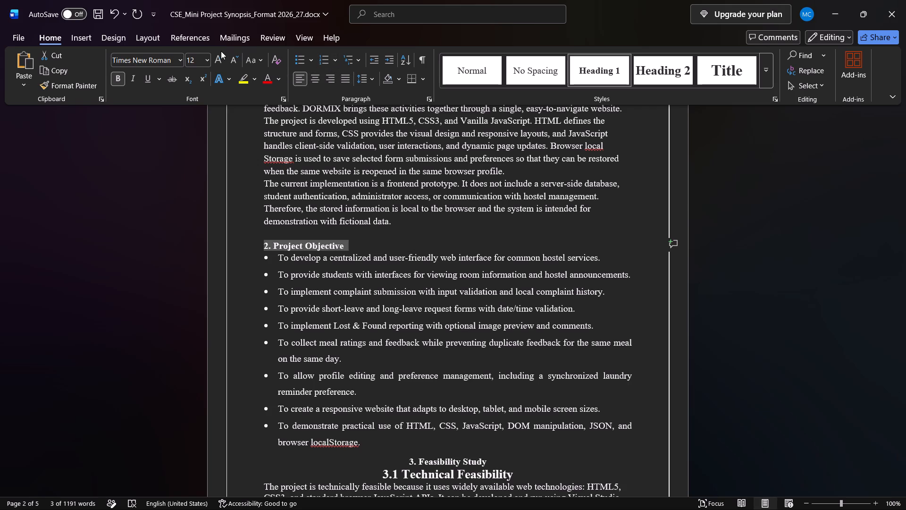
left_click_drag(218, 52, 218, 57)
left_click(218, 57)
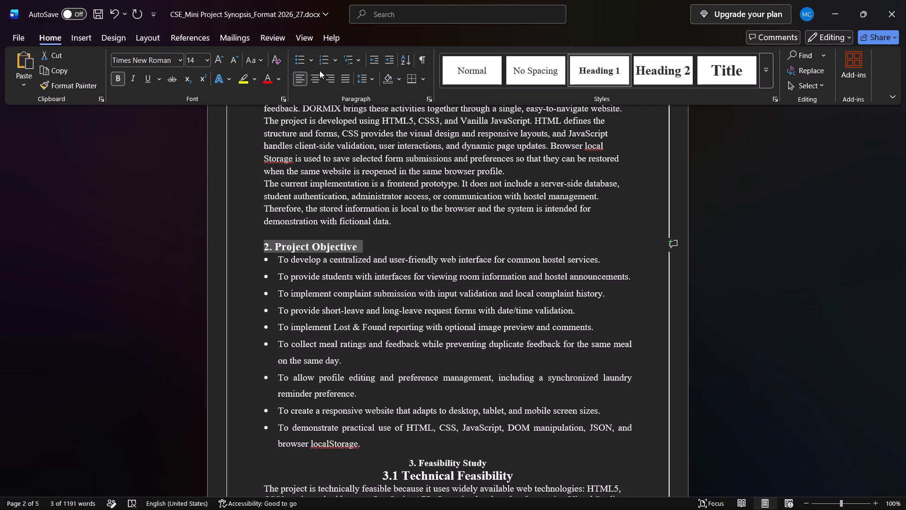
left_click(365, 78)
left_click(375, 107)
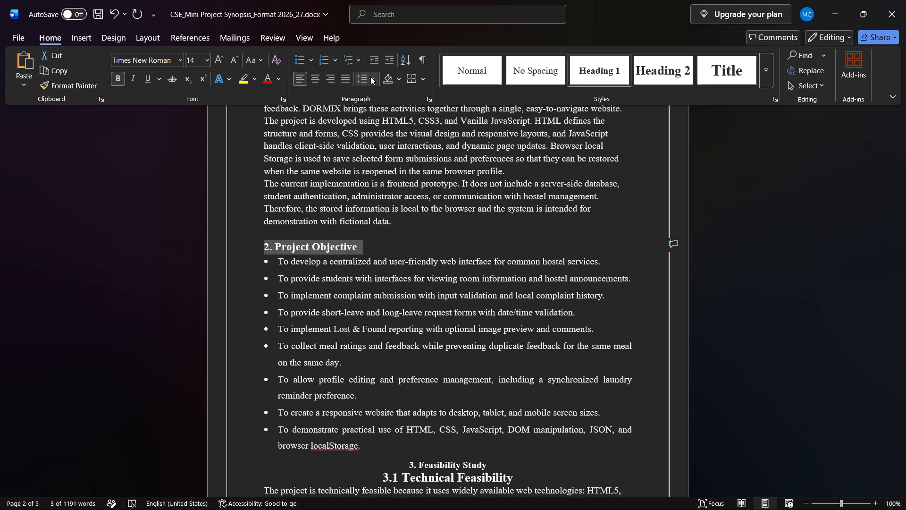
left_click(370, 76)
left_click(380, 124)
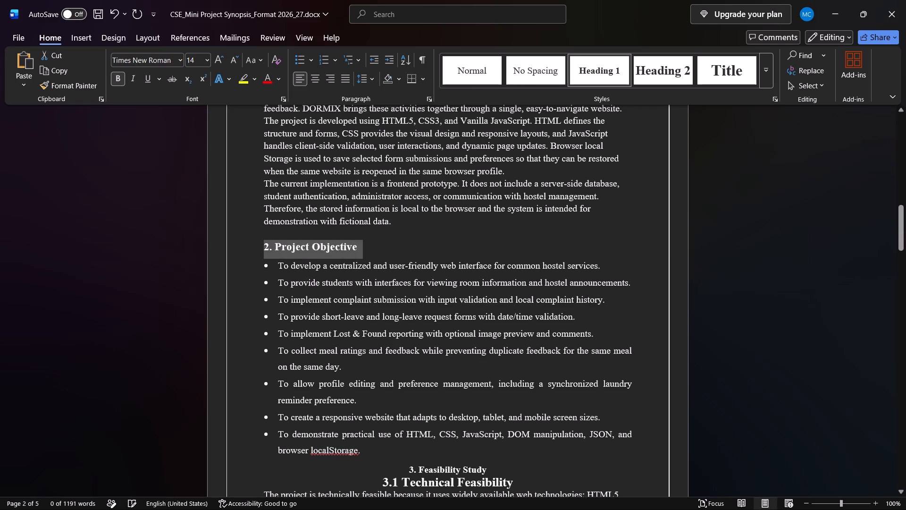
Set all the bullet points under "2. Project Objective" to 1.15 line spacing, keeping the text at 12 pt.
left_click(263, 267)
left_click_drag(271, 264, 368, 448)
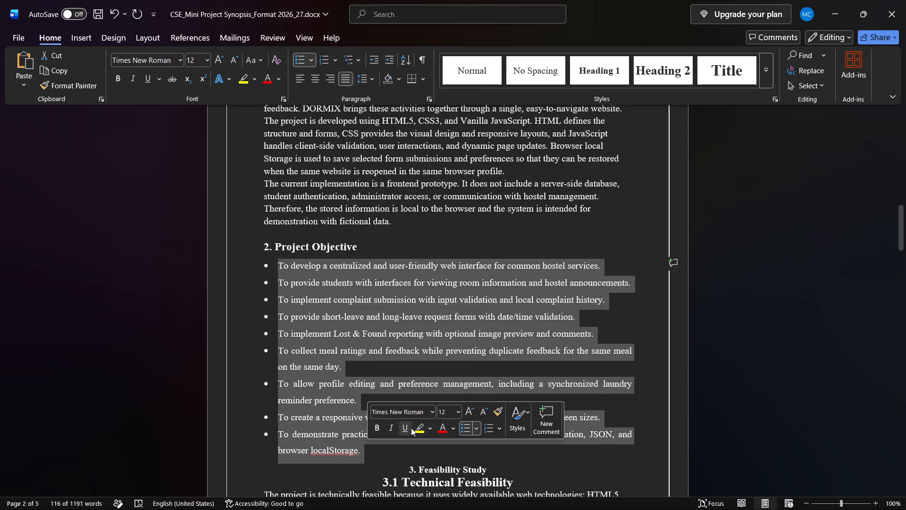
left_click(466, 413)
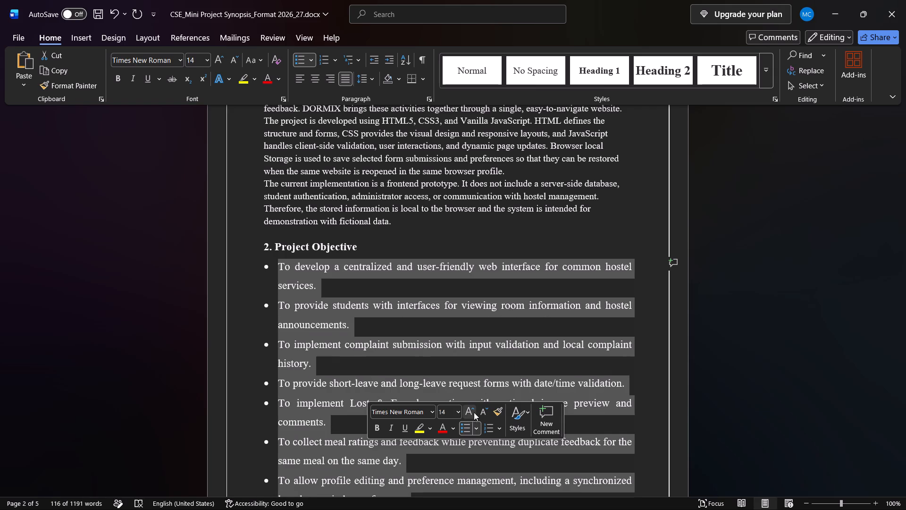
left_click(482, 412)
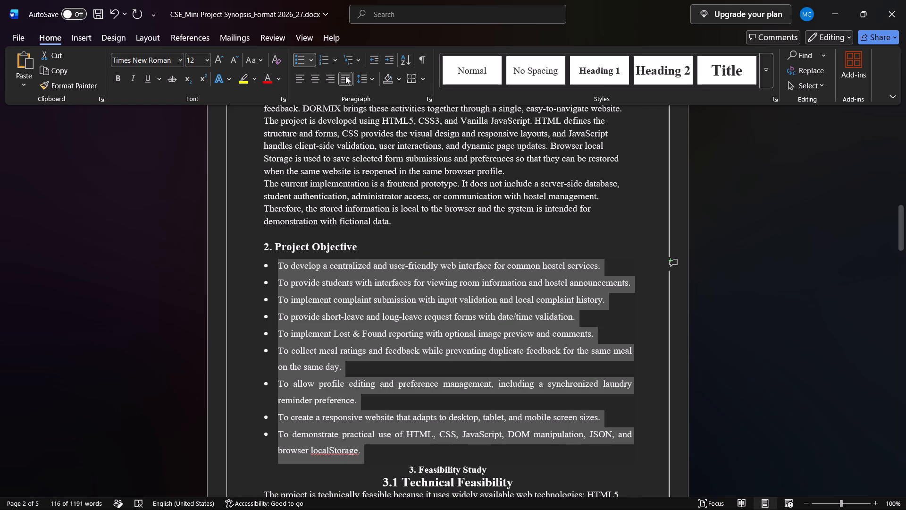
left_click(371, 79)
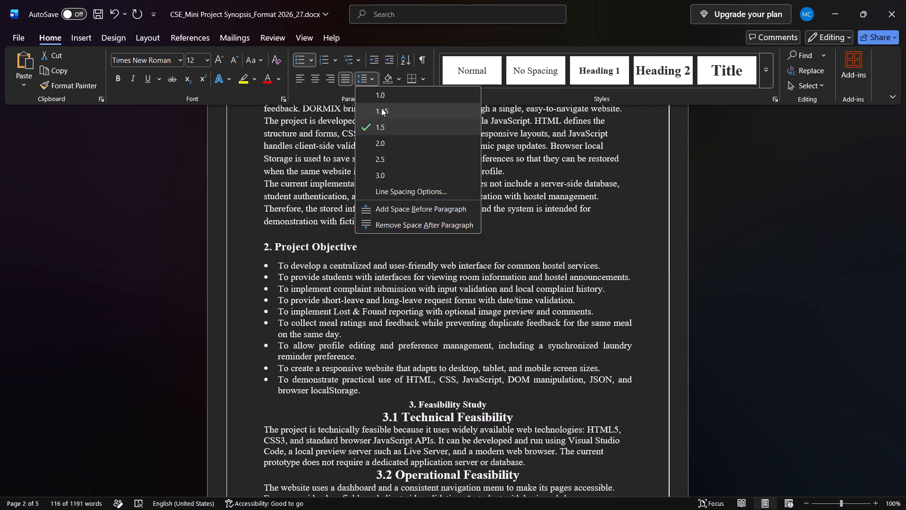
left_click(381, 109)
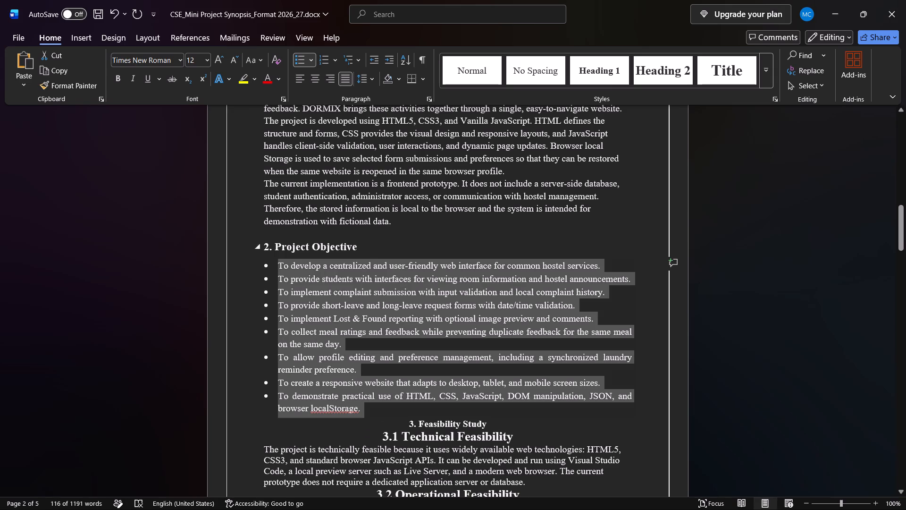
left_click(369, 80)
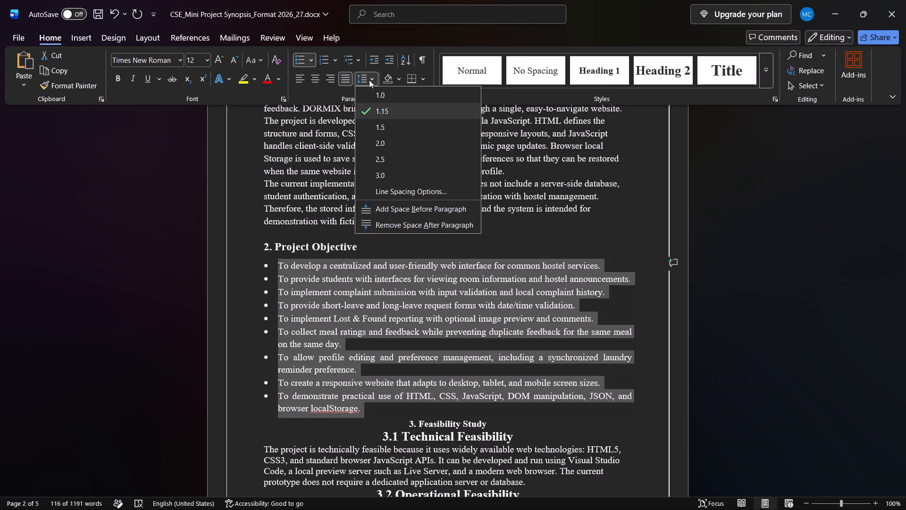
left_click(519, 164)
left_click(422, 212)
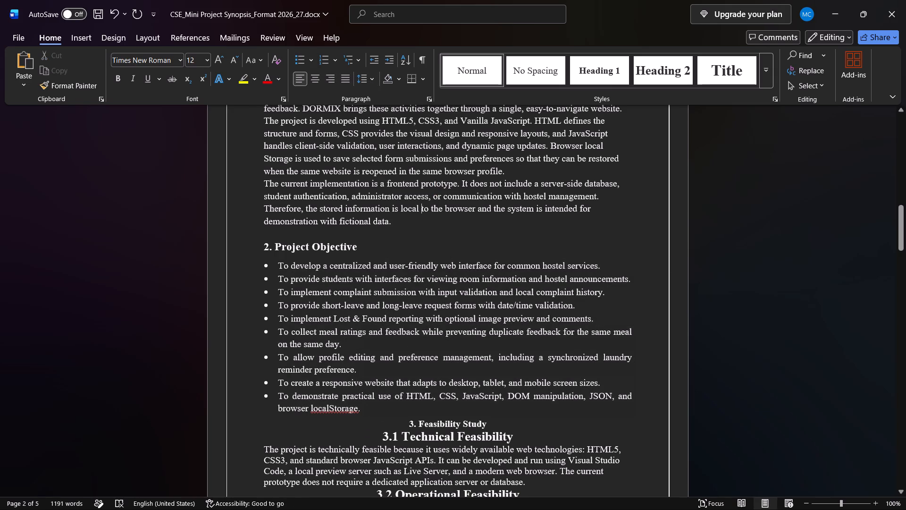
Change "localStorage" in the last Project Objective bullet to "local-Storage".
scroll(422, 212, "down", 1)
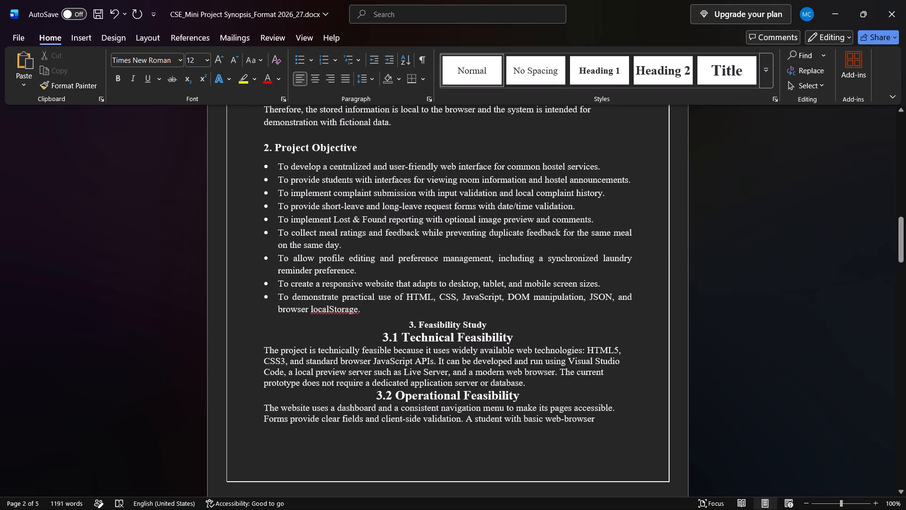
left_click(328, 305)
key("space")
scroll(366, 299, "up", 1)
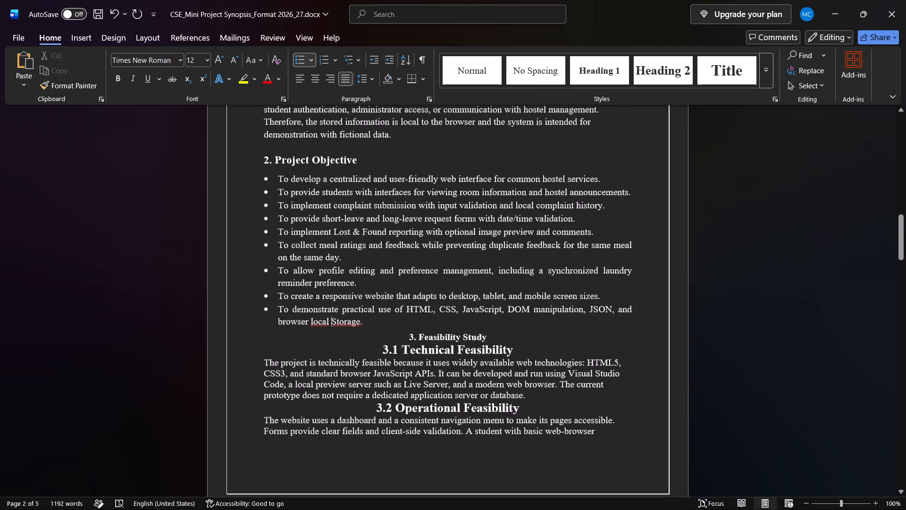
scroll(366, 299, "up", 1)
key("BackSpace")
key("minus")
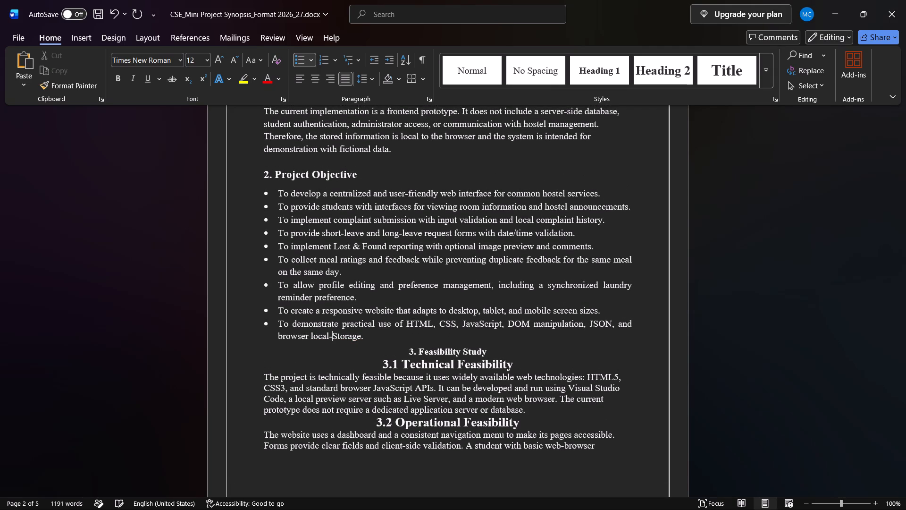
Replace the space in "local Storage" in the Introduction's second paragraph with a hyphen, making it "local-Storage".
scroll(366, 299, "up", 1)
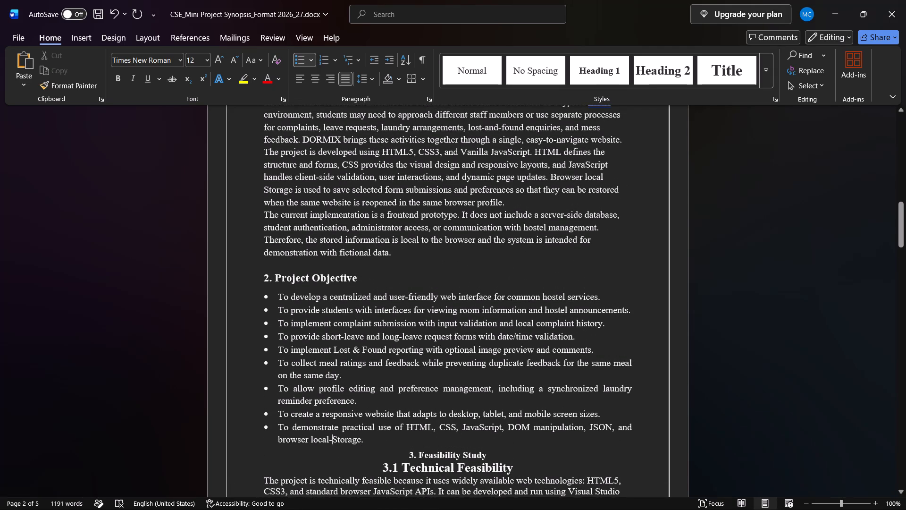
left_click(606, 179)
key("BackSpace")
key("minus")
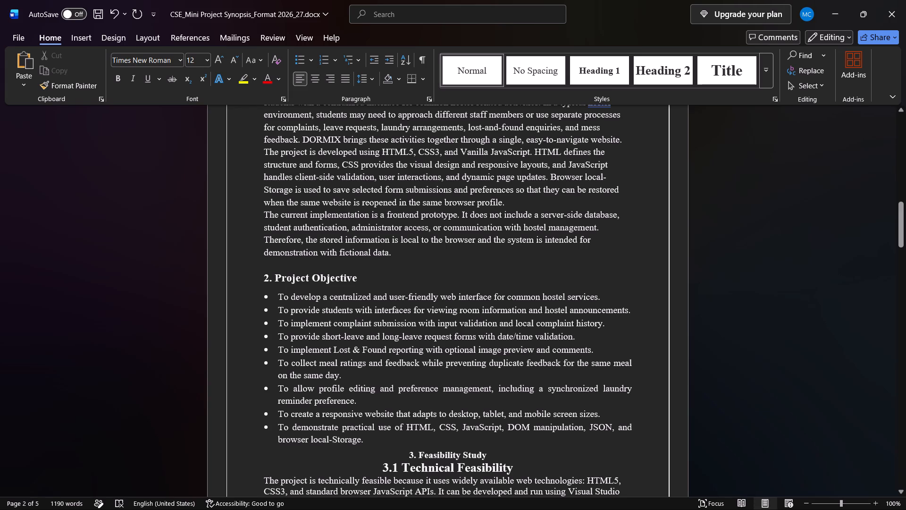
Check the original format's Feasibility Study heading for reference, and make the "3. Feasibility Study" heading left-aligned, 14 pt with 1.5 line spacing.
scroll(396, 179, "down", 2)
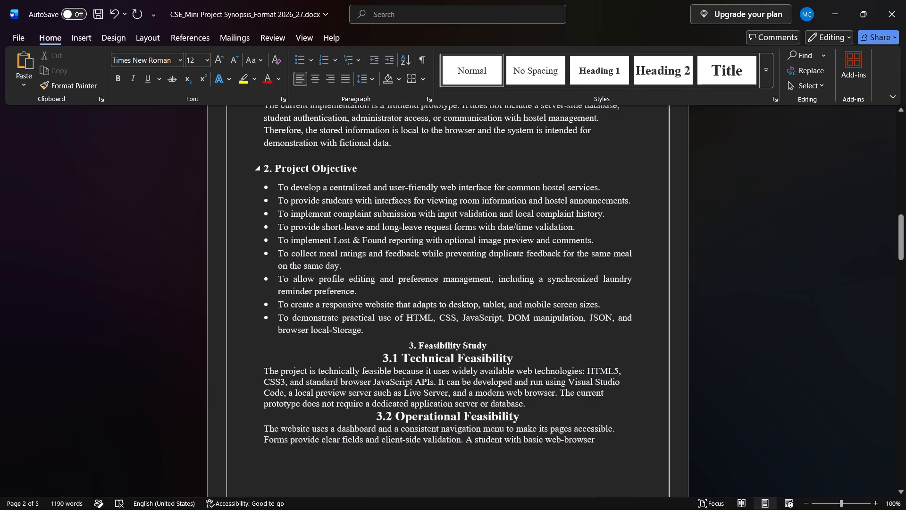
scroll(396, 179, "down", 1)
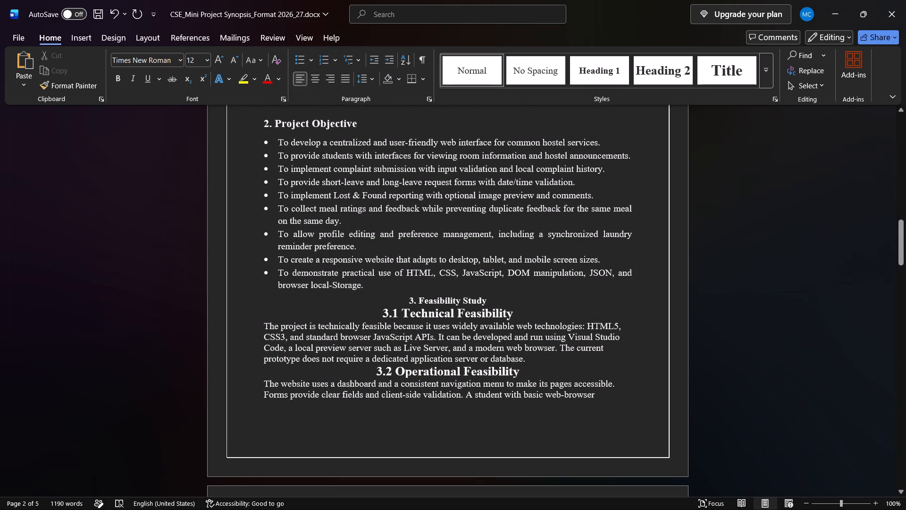
left_click(412, 314)
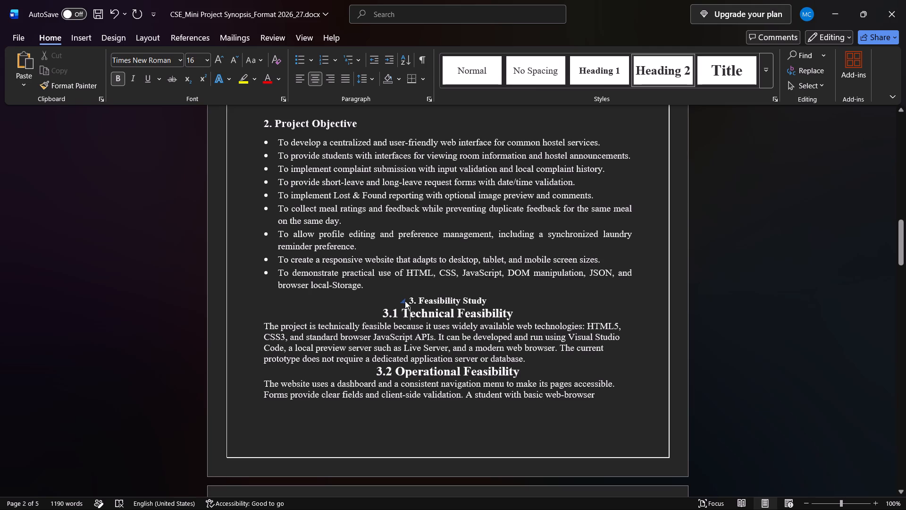
left_click(405, 301)
left_click(405, 301)
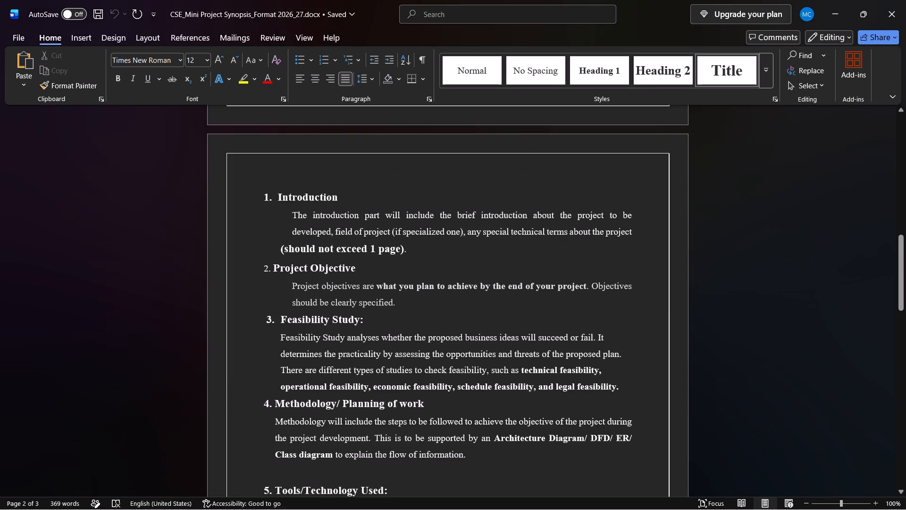
scroll(428, 289, "right", 1)
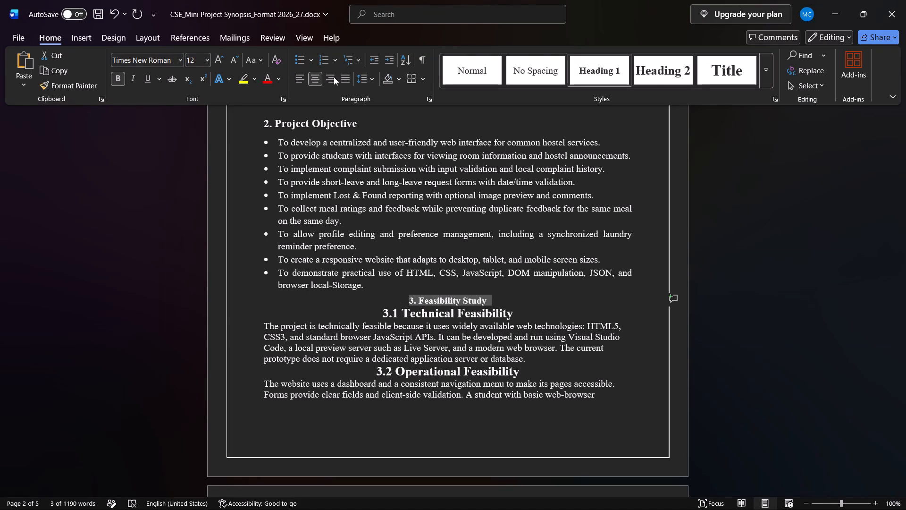
left_click(302, 76)
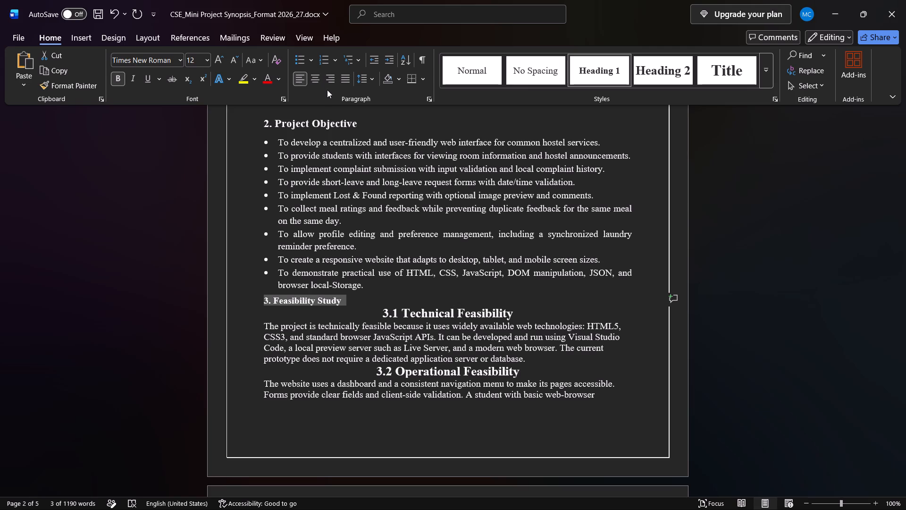
scroll(331, 161, "up", 1)
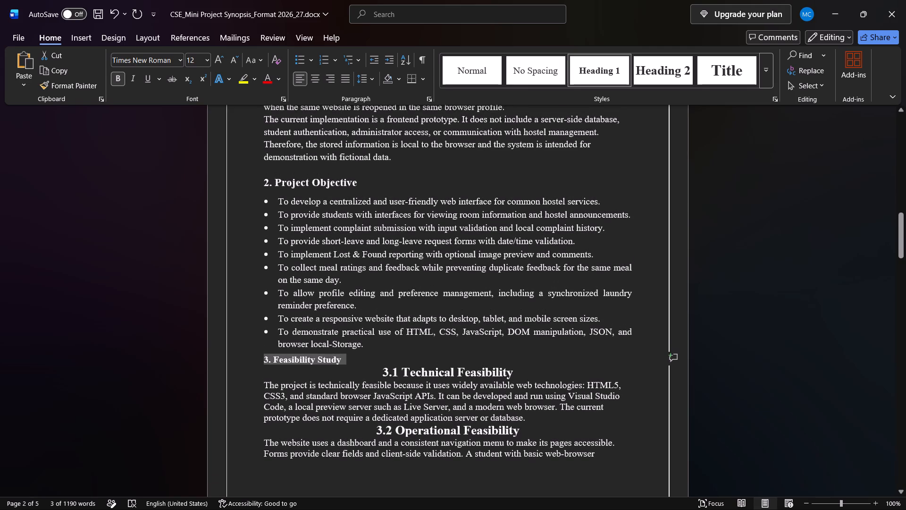
left_click(217, 57)
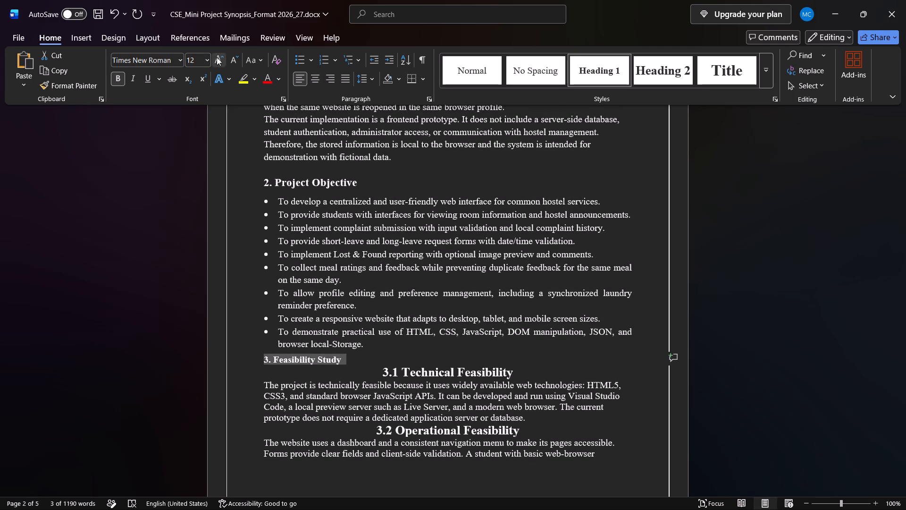
left_click(368, 76)
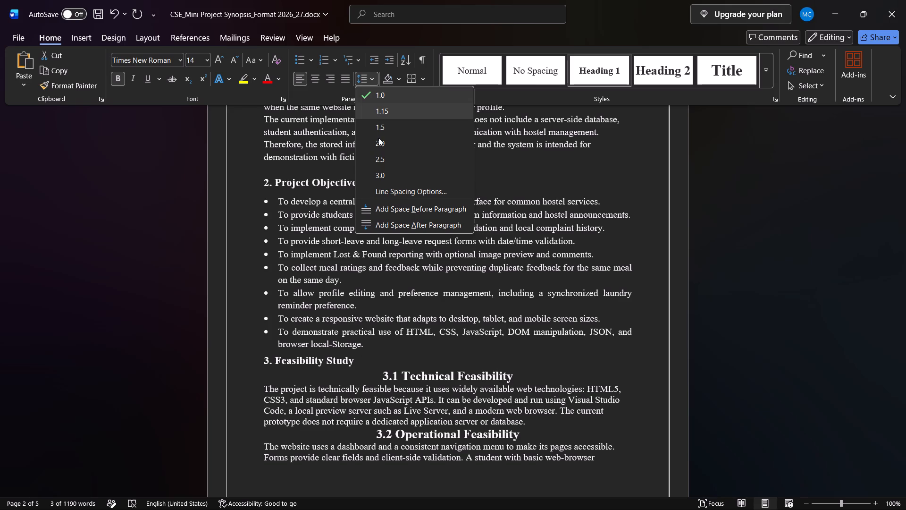
left_click(389, 129)
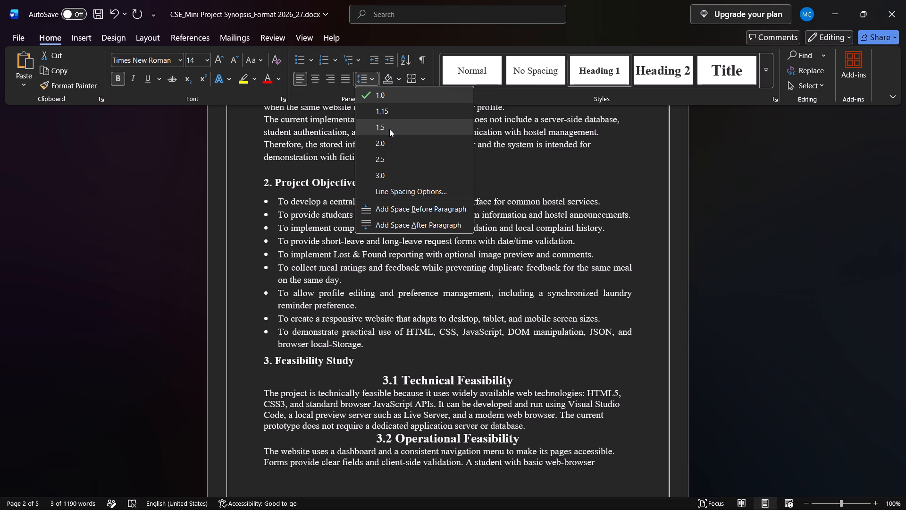
Insert an empty line without a bullet between the last Project Objective bullet and the "3. Feasibility Study" heading.
left_click(371, 348)
key("Return")
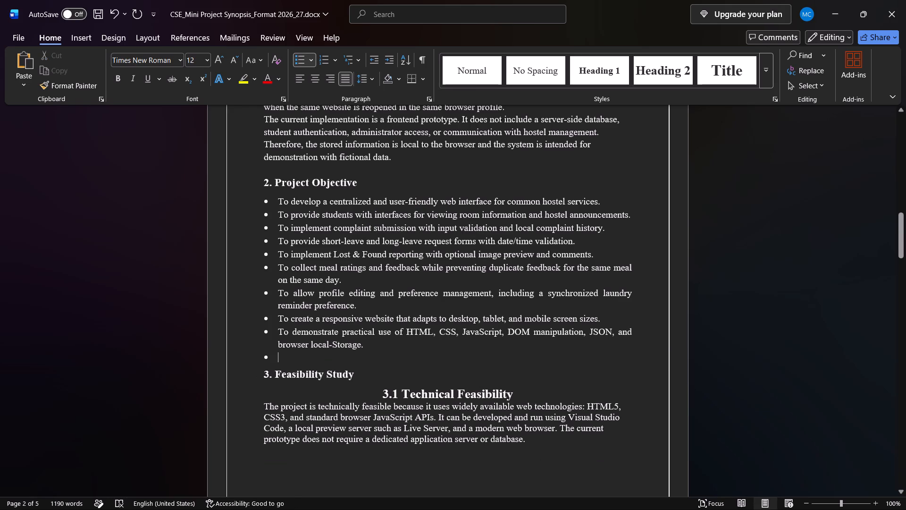
key("BackSpace")
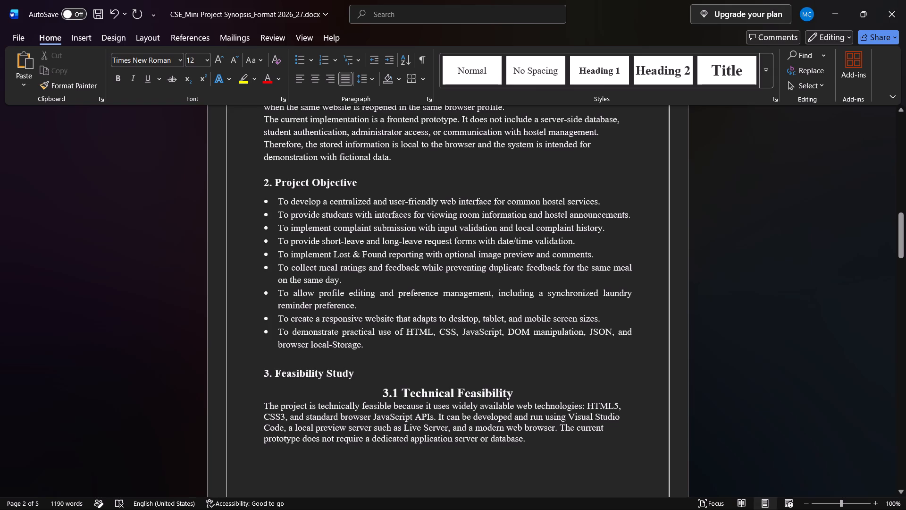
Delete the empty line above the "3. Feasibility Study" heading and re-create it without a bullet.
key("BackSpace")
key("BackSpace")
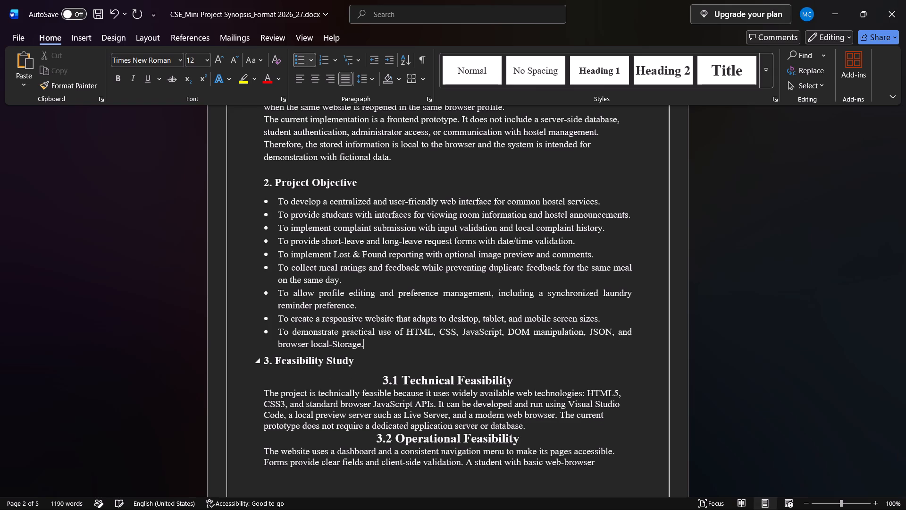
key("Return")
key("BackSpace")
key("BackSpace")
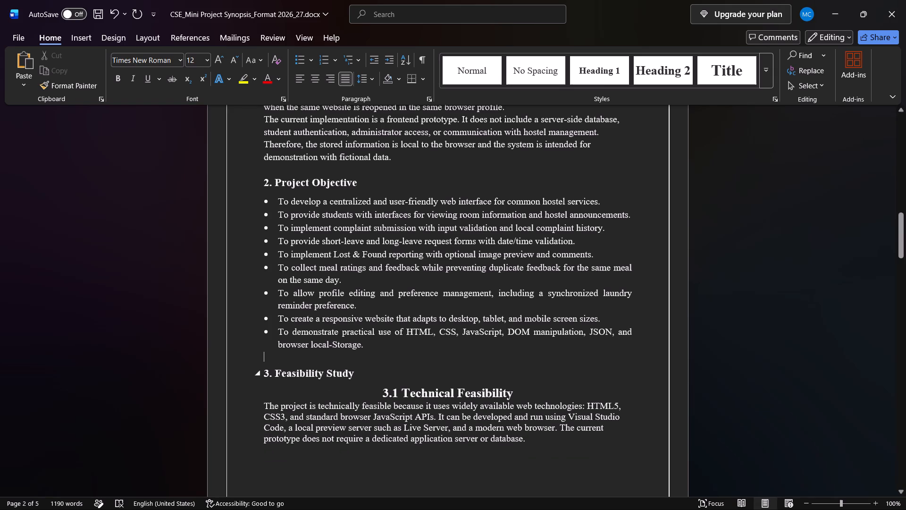
Compare the formatting of the Introduction, Project Objective and Feasibility Study headings with the body text around them.
left_click(353, 373)
left_click(337, 345)
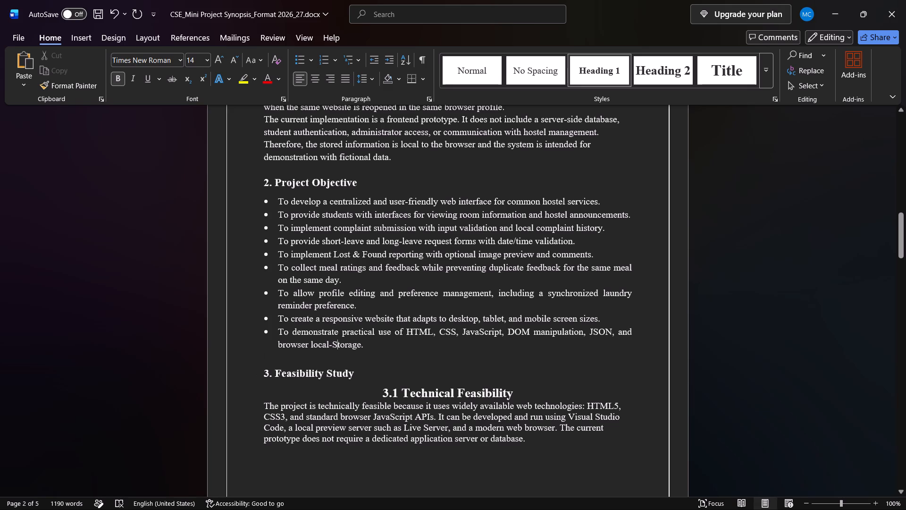
left_click(329, 186)
left_click(335, 148)
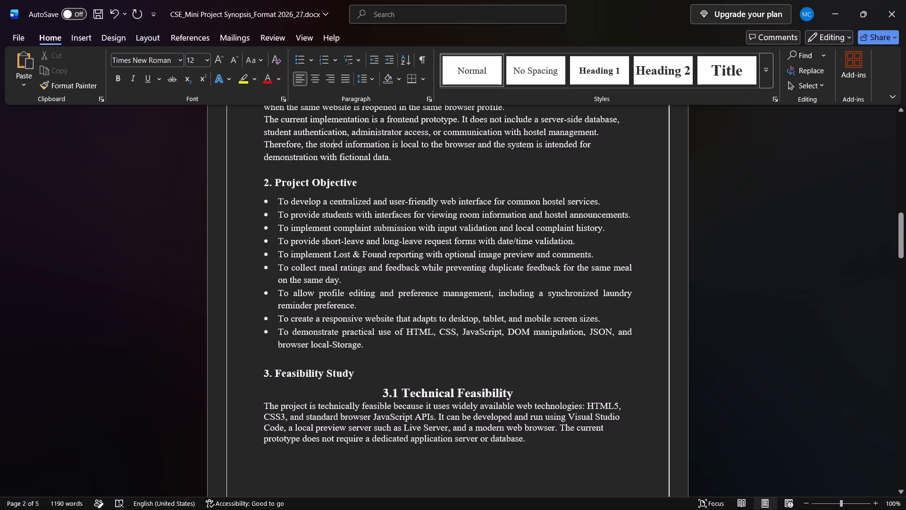
left_click(329, 156)
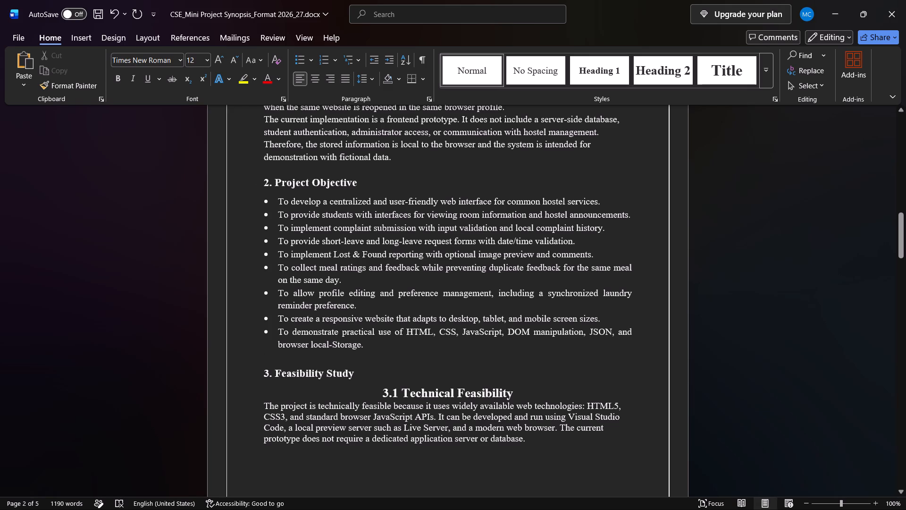
left_click(316, 212)
left_click(327, 181)
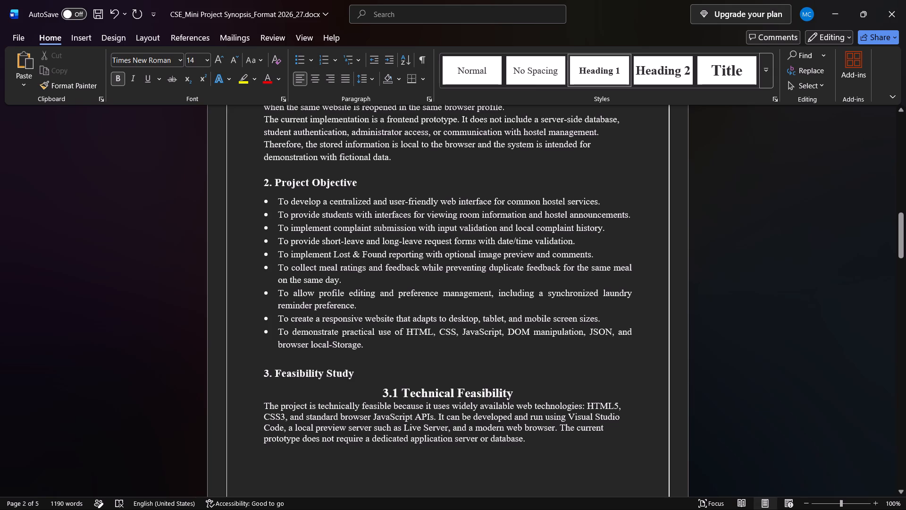
scroll(341, 253, "down", 1)
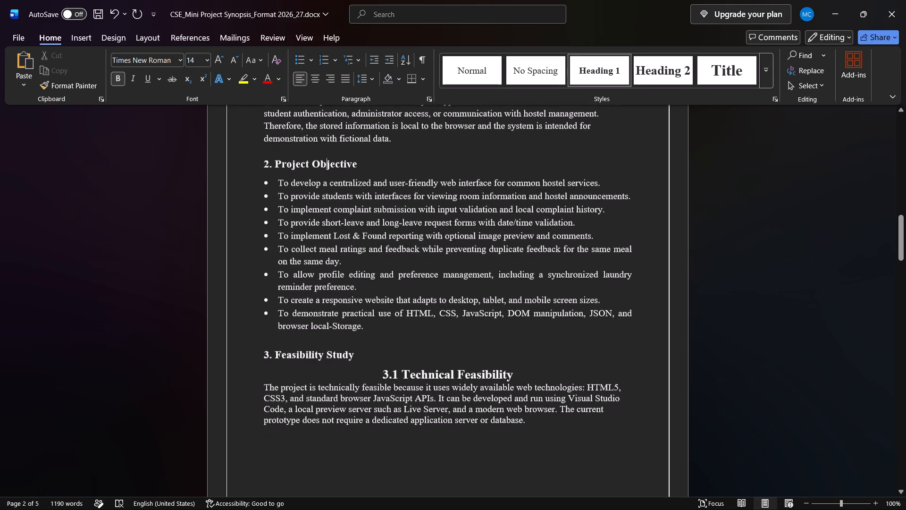
scroll(341, 253, "down", 1)
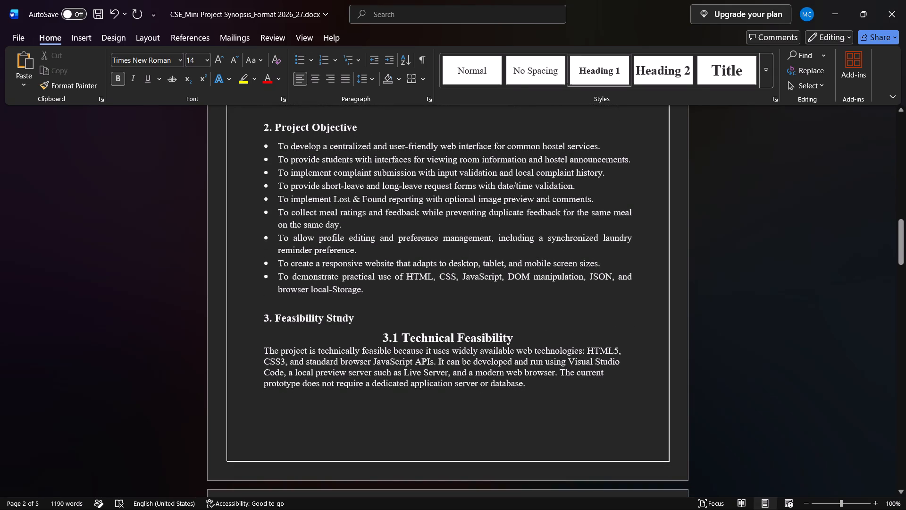
left_click(320, 318)
scroll(350, 242, "up", 1)
left_click(321, 225)
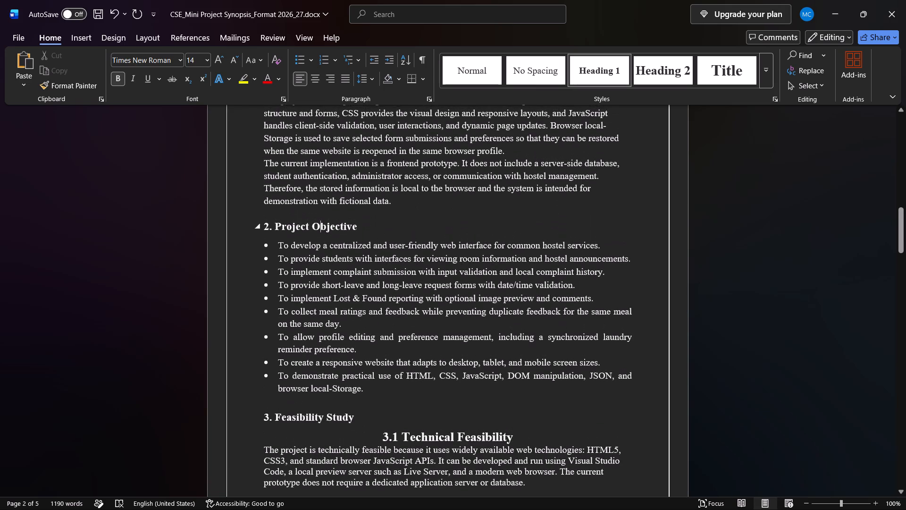
scroll(321, 225, "up", 1)
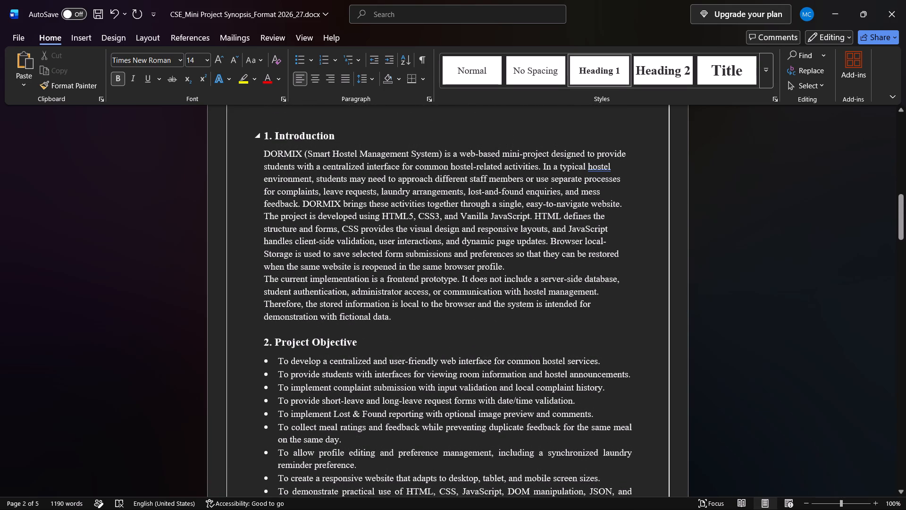
left_click(318, 137)
left_click(311, 157)
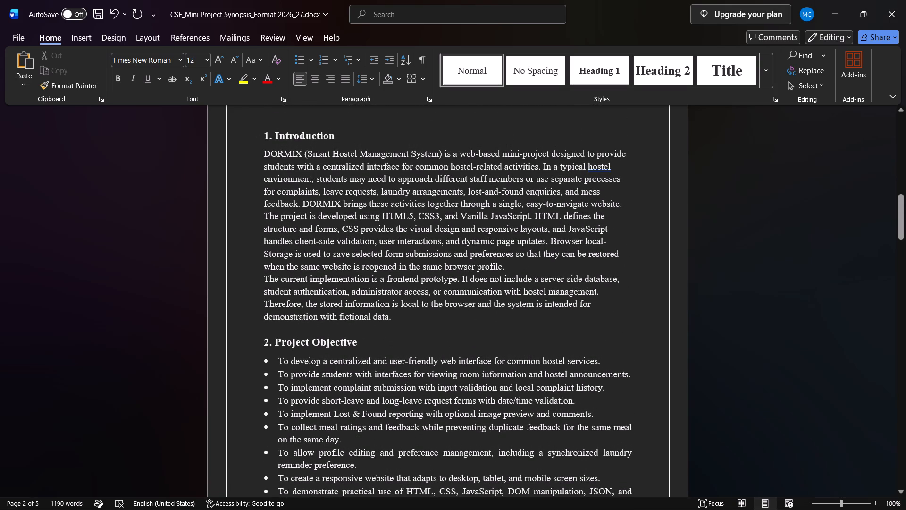
scroll(366, 244, "down", 2)
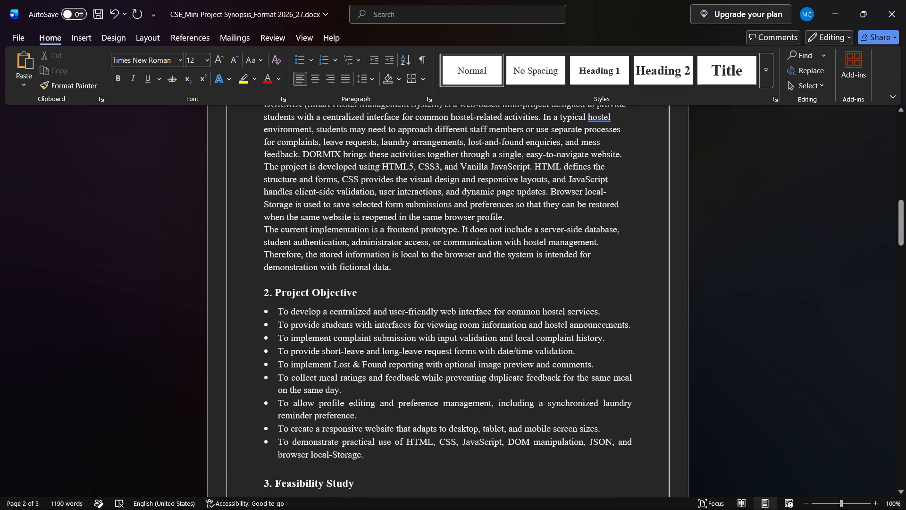
left_click(601, 120)
Left-align the "3.1 Technical Feasibility" heading and set its font size to 14 pt.
scroll(555, 181, "down", 2)
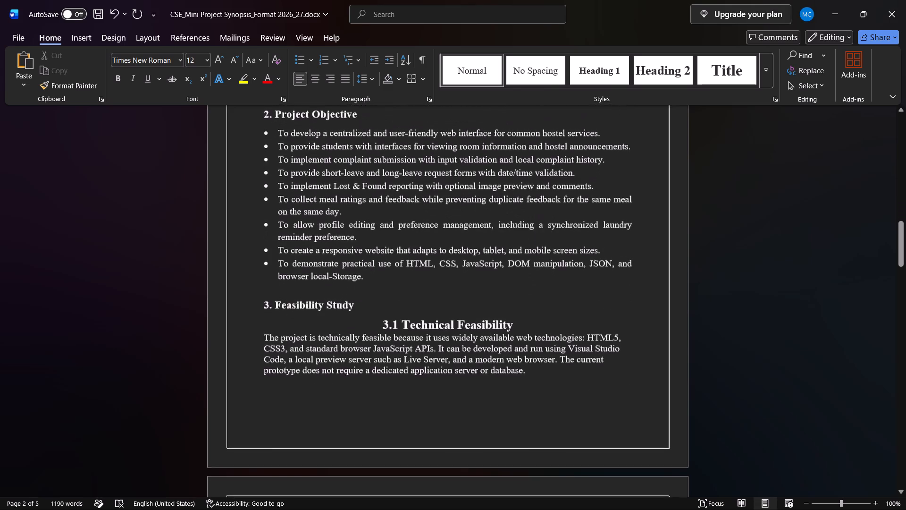
scroll(555, 181, "down", 1)
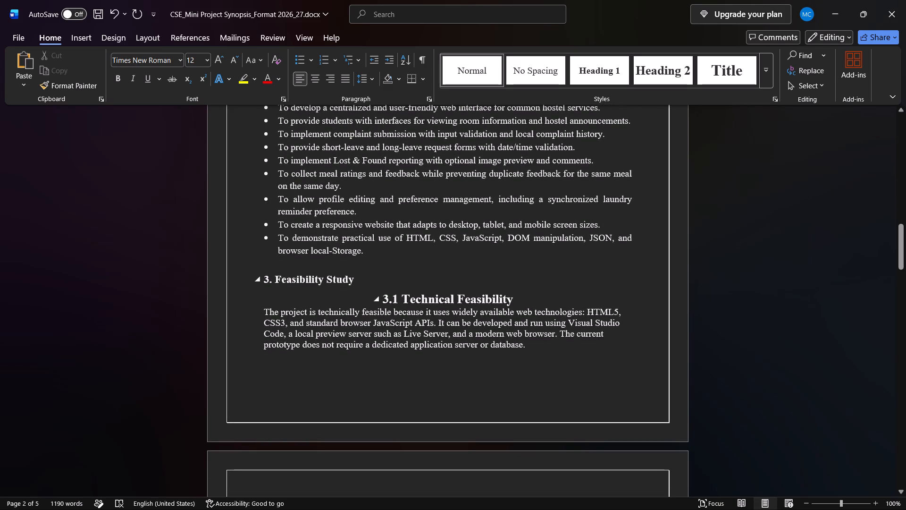
left_click(379, 299)
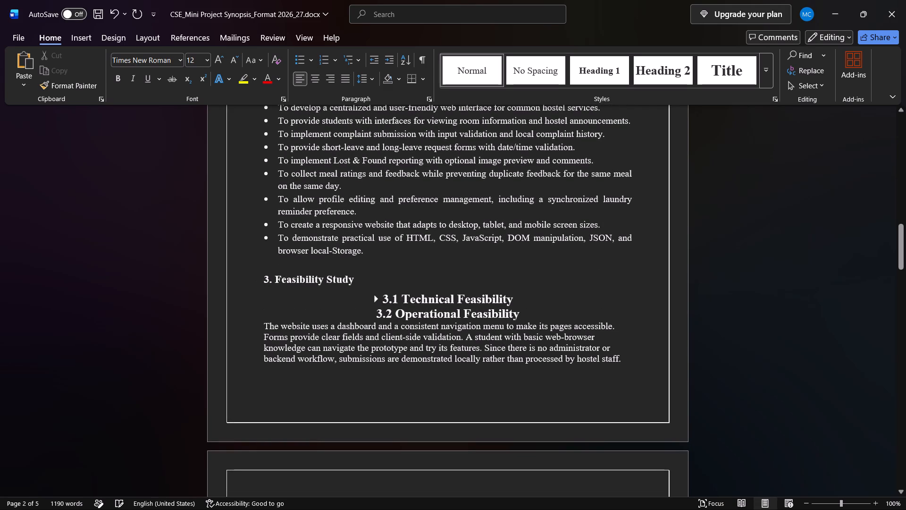
left_click(403, 295)
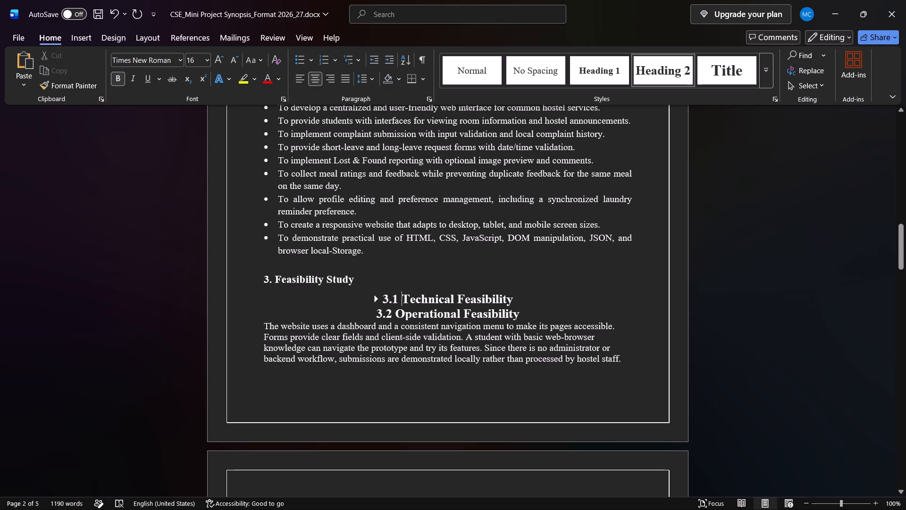
left_click(377, 301)
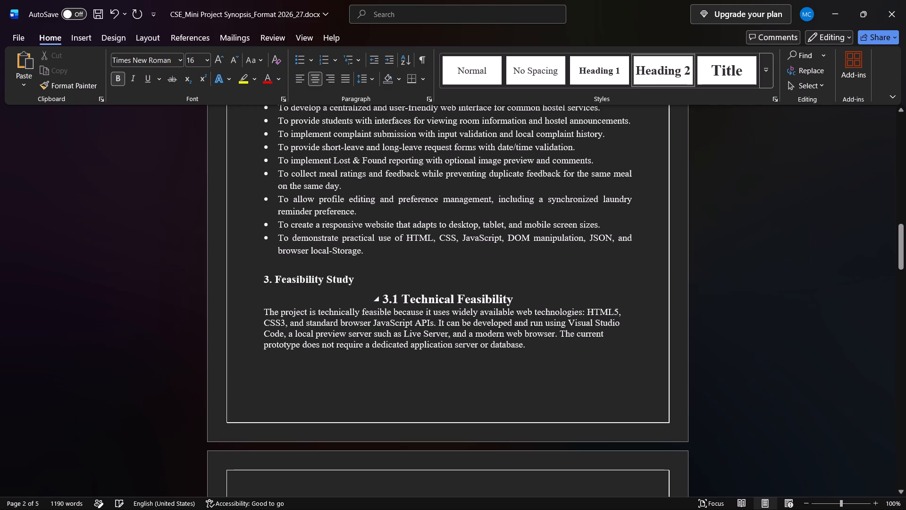
left_click_drag(516, 294, 369, 303)
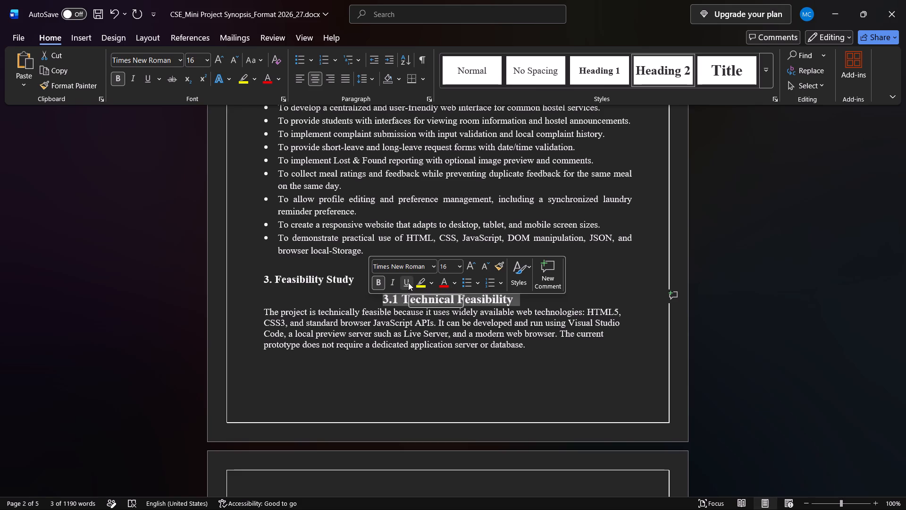
left_click(299, 80)
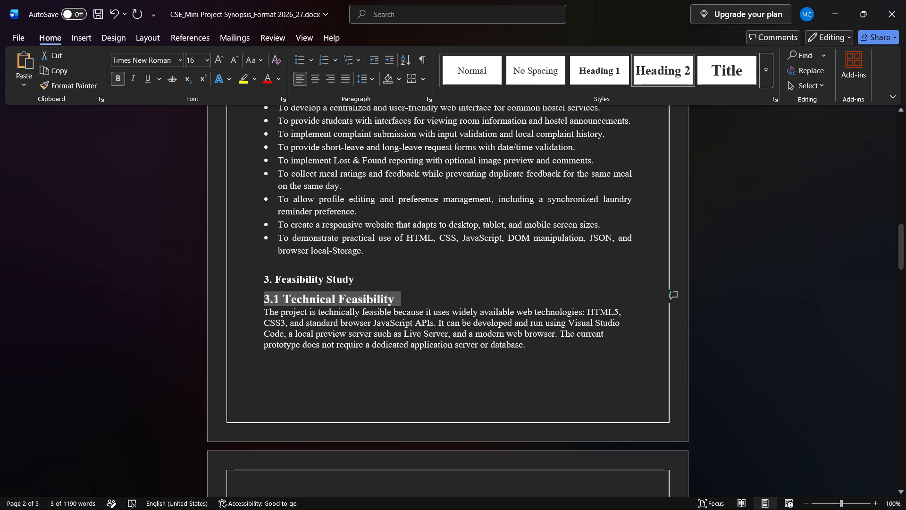
left_click(235, 60)
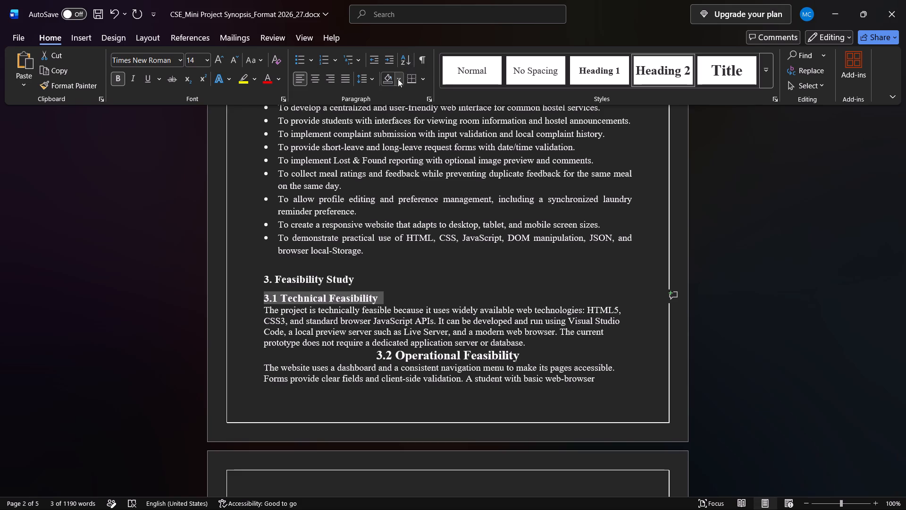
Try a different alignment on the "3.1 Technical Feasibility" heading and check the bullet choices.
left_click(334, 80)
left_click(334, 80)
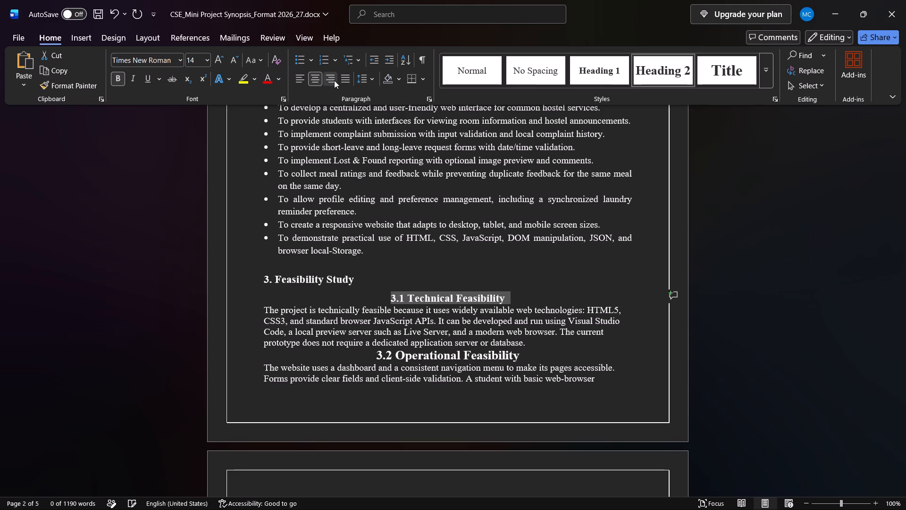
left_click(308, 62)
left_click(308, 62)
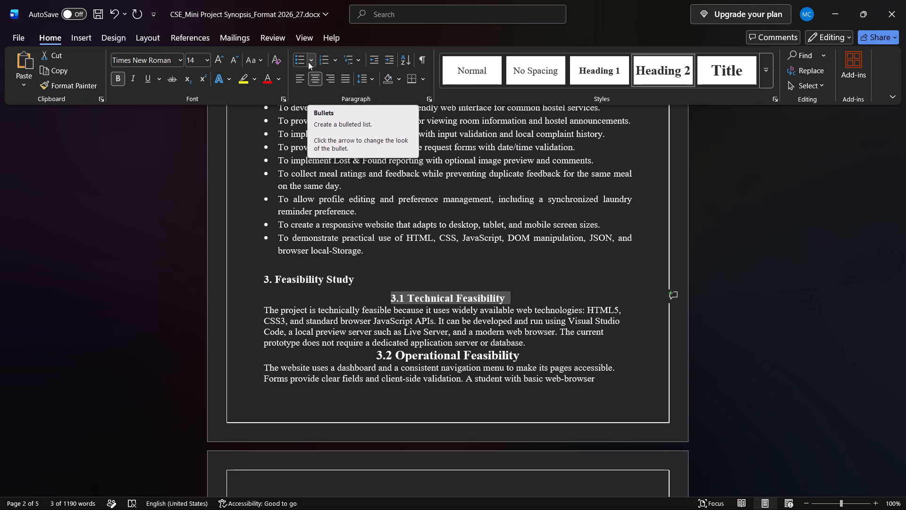
Review the document layout from the Introduction through the Methodology / Planning of Work section.
scroll(382, 213, "up", 2)
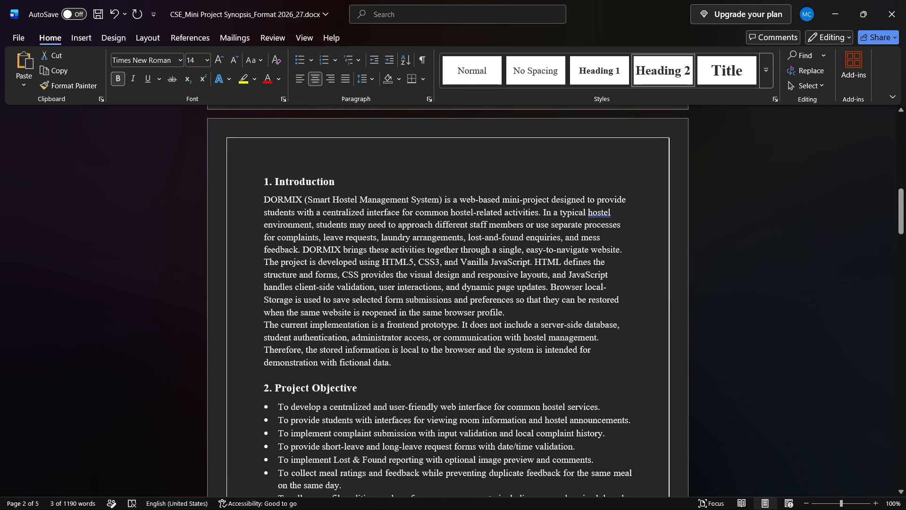
scroll(382, 213, "down", 1)
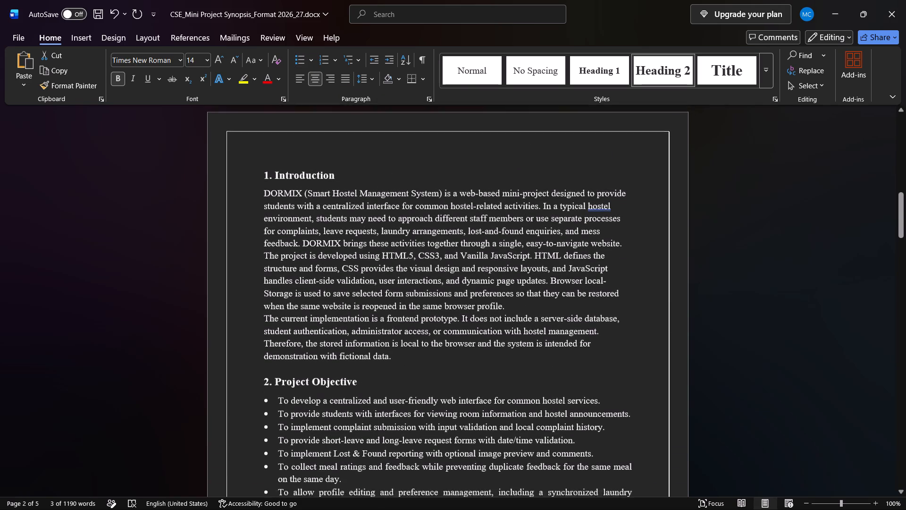
scroll(382, 213, "down", 2)
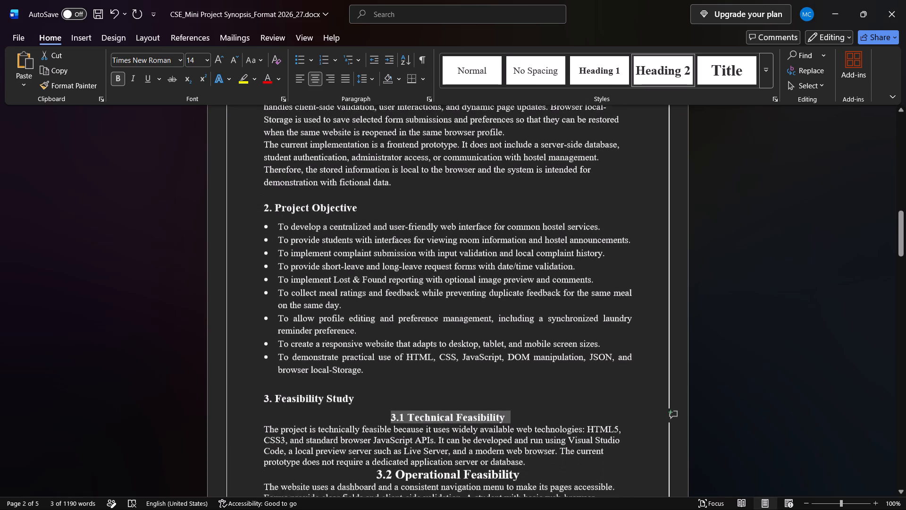
scroll(382, 213, "down", 2)
scroll(382, 213, "up", 5)
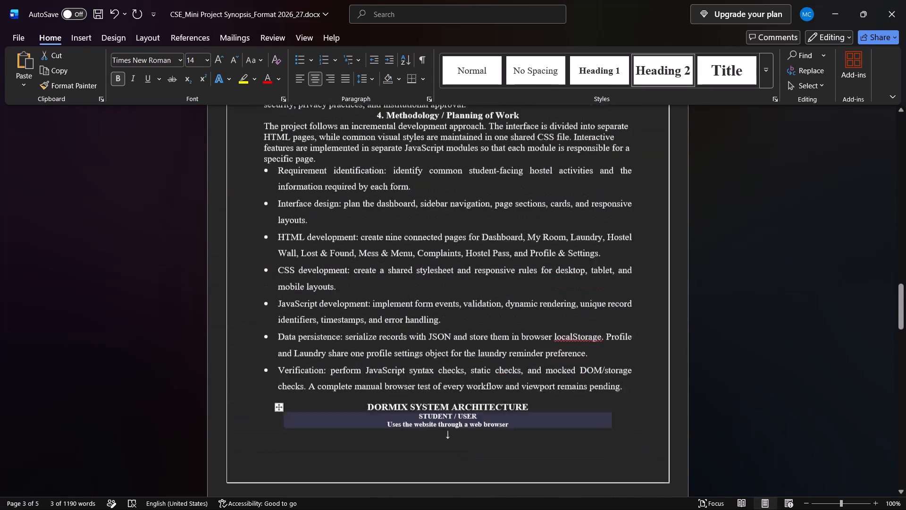
scroll(382, 213, "up", 5)
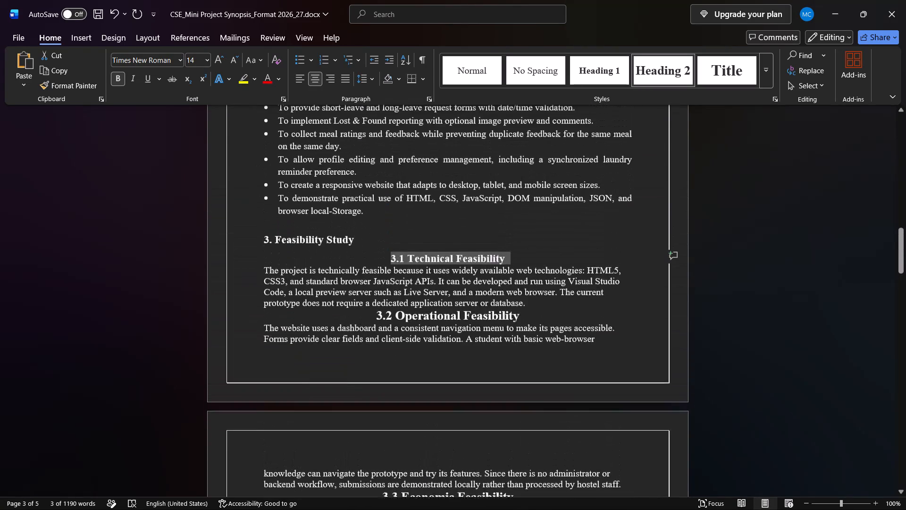
scroll(382, 213, "up", 2)
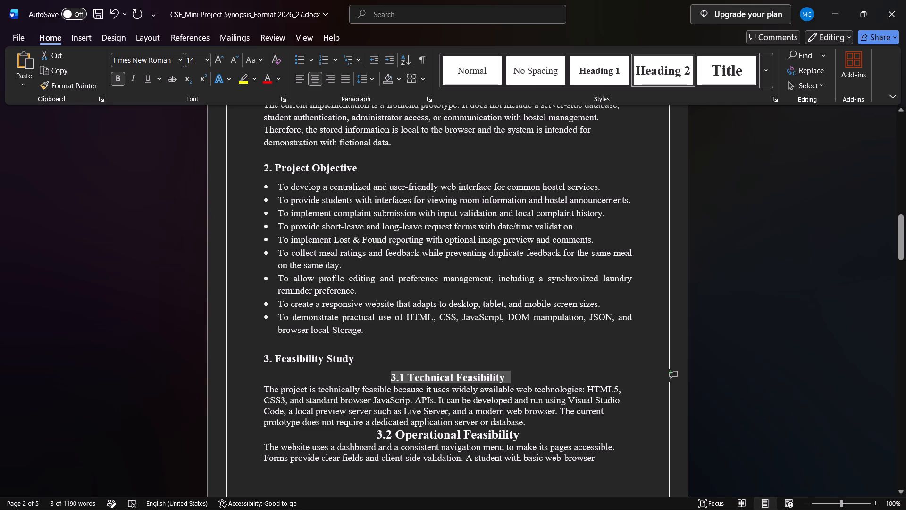
Left-align the "3.1 Technical Feasibility" heading.
left_click(301, 78)
Apply the "1. / a. / i." multilevel list format to the "3.1 Technical Feasibility" heading.
left_click(353, 63)
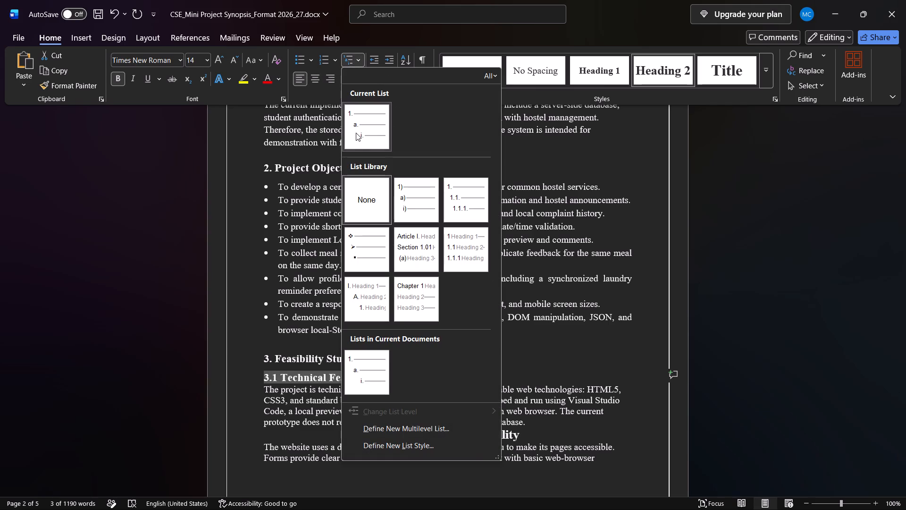
left_click(363, 132)
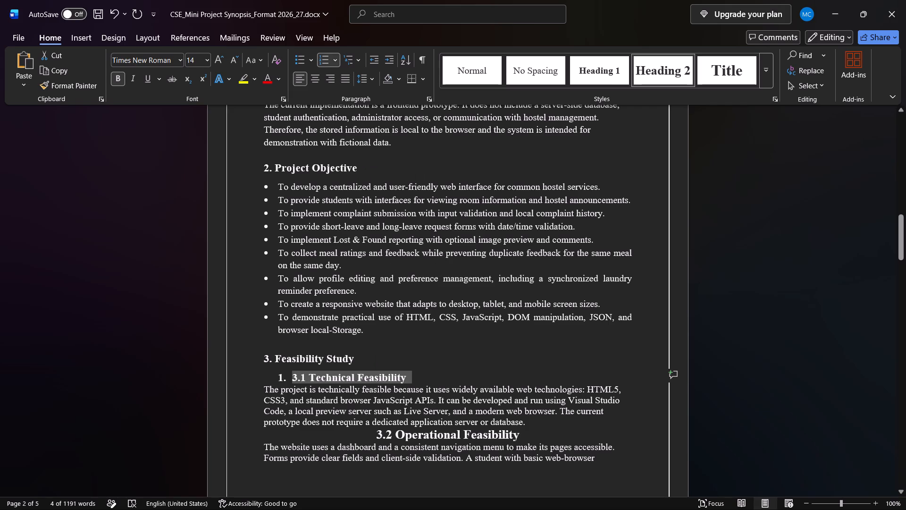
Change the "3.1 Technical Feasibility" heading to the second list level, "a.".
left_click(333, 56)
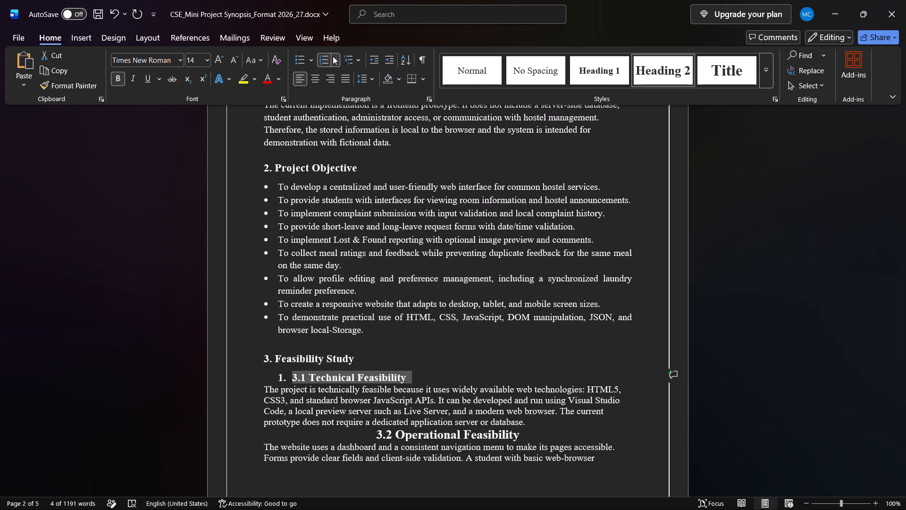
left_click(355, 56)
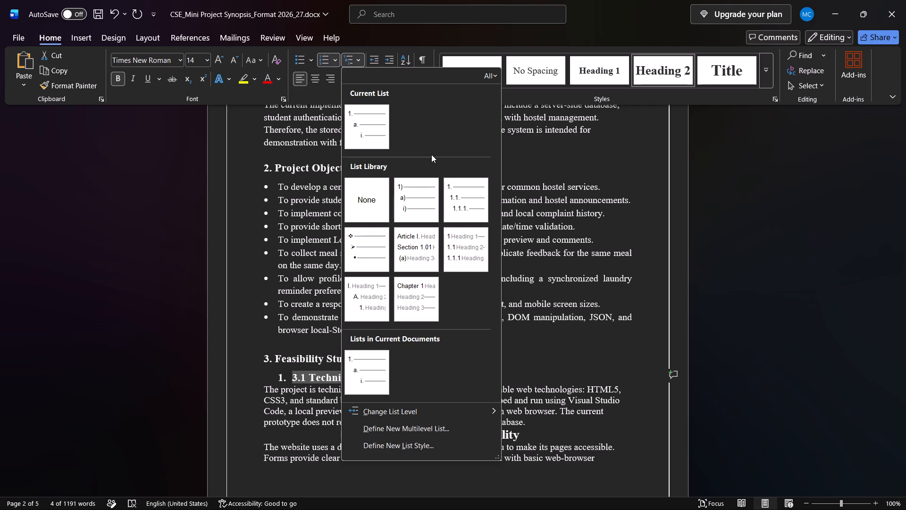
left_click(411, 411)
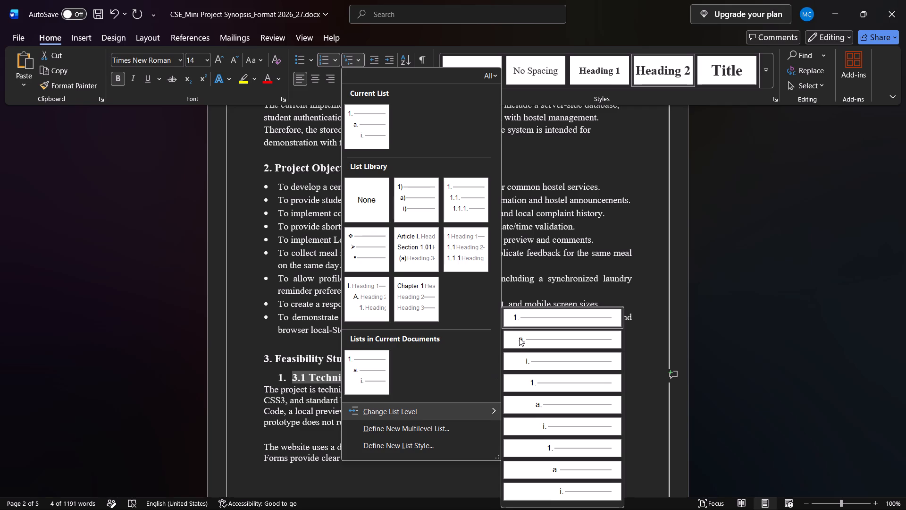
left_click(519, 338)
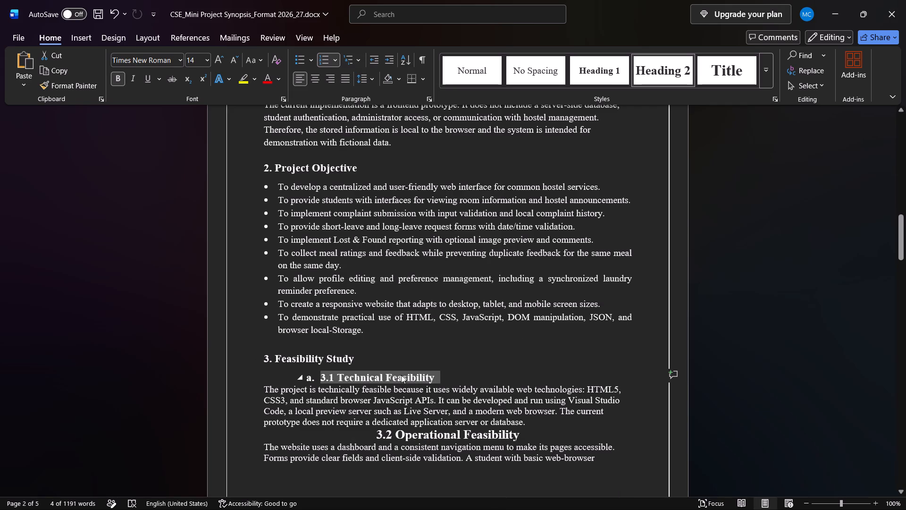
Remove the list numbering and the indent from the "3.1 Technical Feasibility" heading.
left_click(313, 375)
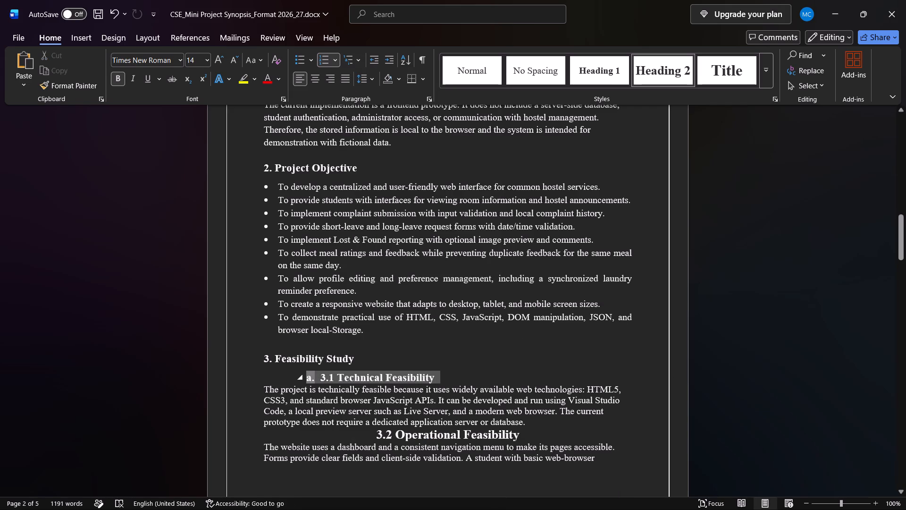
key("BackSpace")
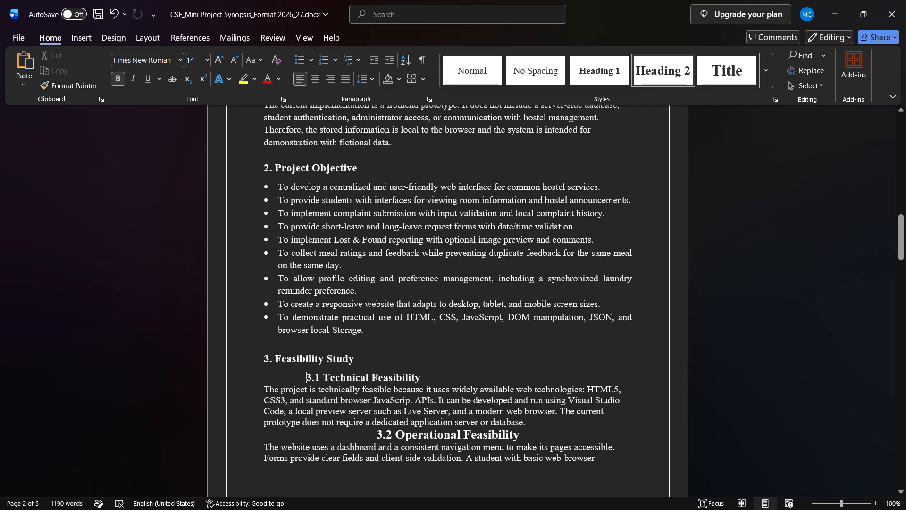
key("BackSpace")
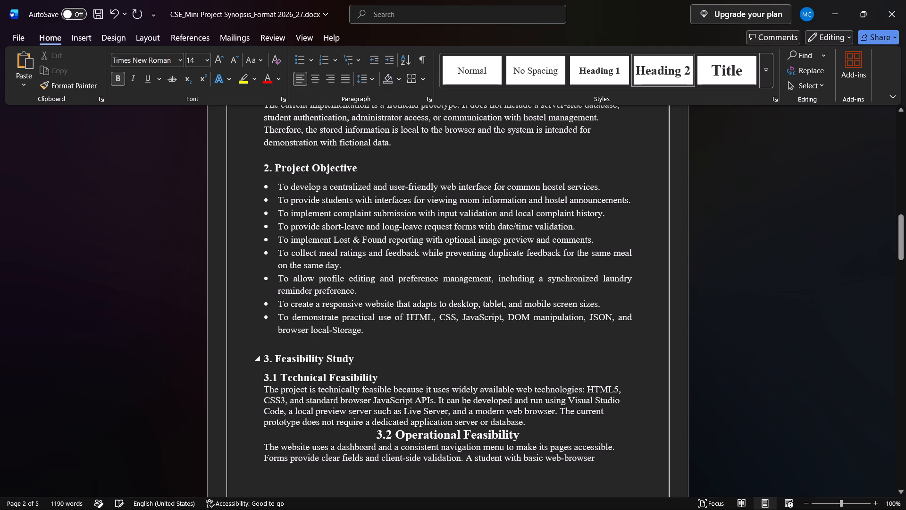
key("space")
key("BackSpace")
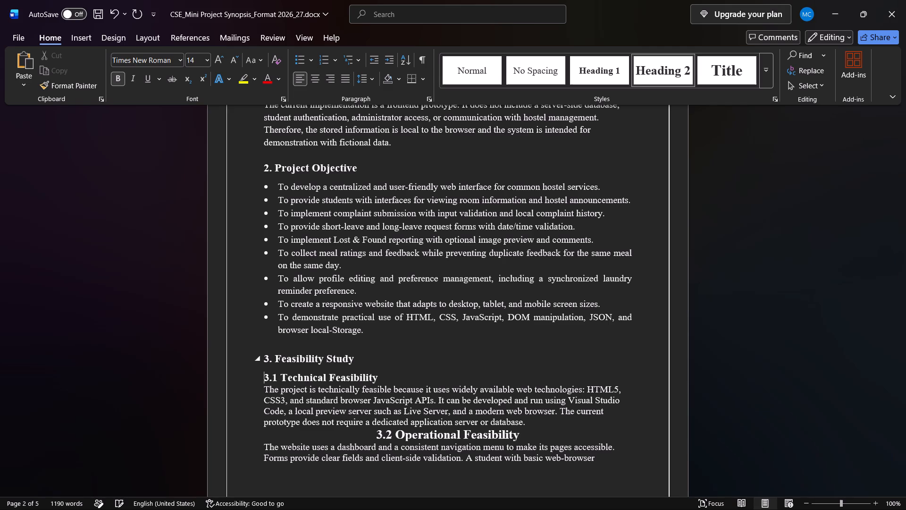
Reapply the "1. / a. / i." multilevel list to the "3.1 Technical Feasibility" heading and remove its number, keeping the indent.
left_click(357, 59)
left_click(362, 113)
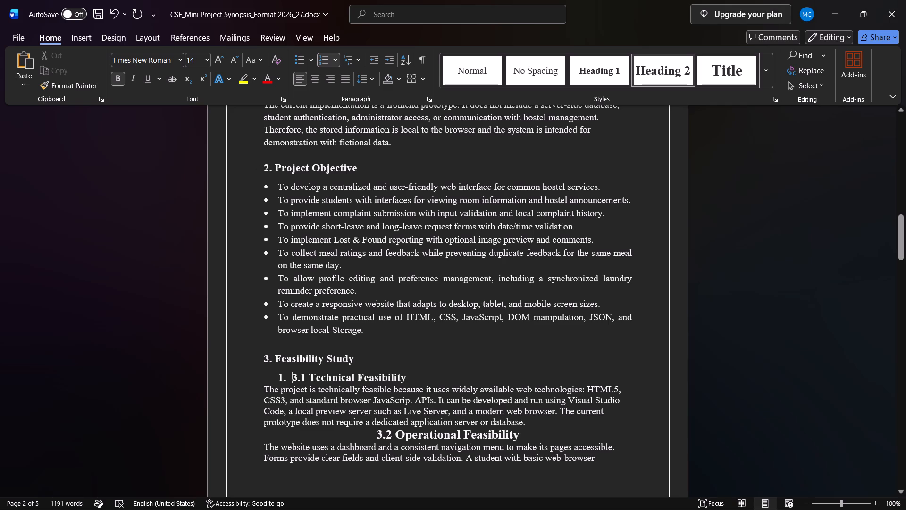
key("BackSpace")
Indent the first line of the paragraph under "3.1 Technical Feasibility" with leading spaces.
left_click(262, 389)
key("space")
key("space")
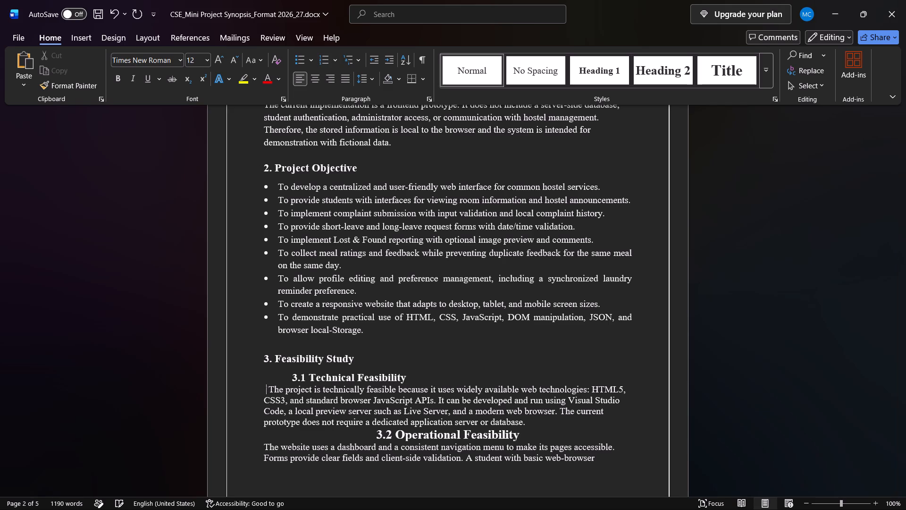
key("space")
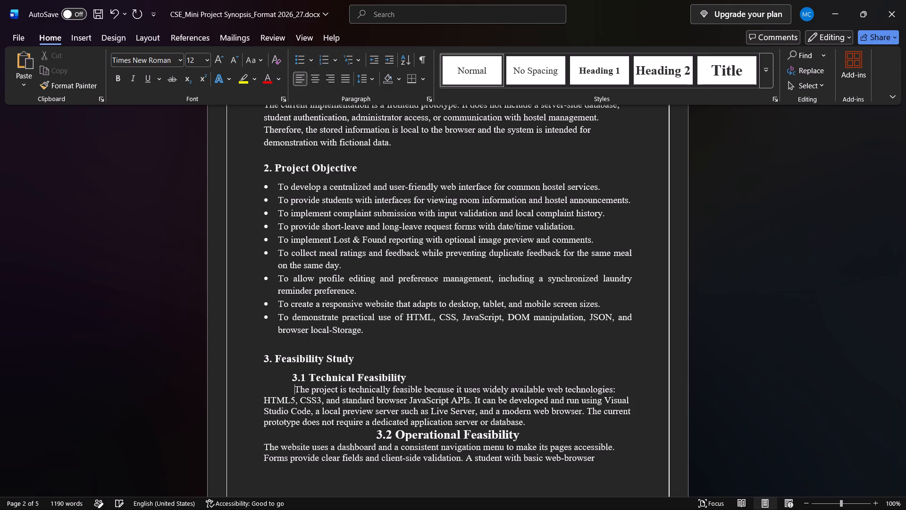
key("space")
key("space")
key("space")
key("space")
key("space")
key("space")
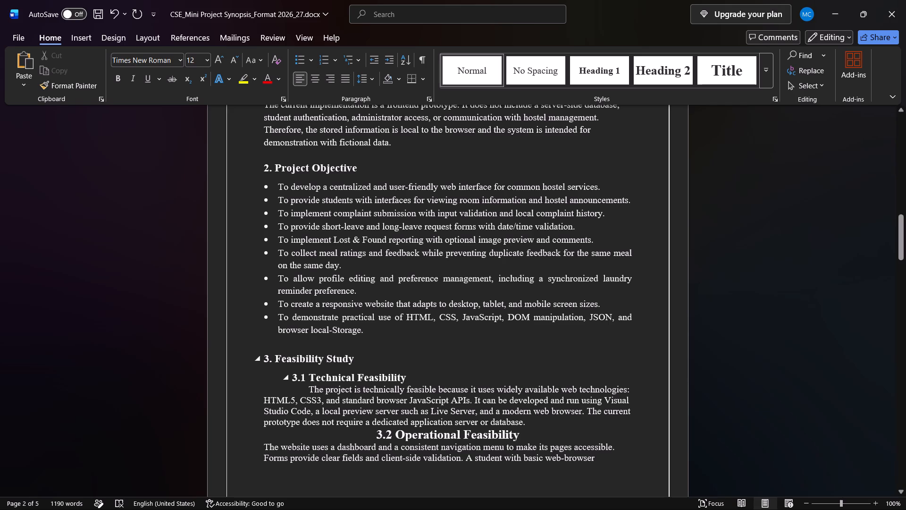
Set the line spacing of the "3.1 Technical Feasibility" heading to 1.5.
left_click_drag(414, 374, 276, 375)
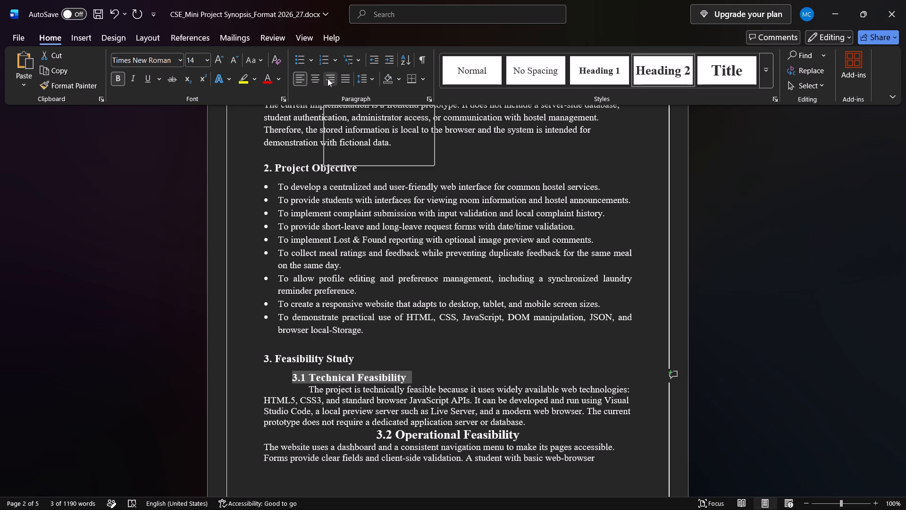
left_click(372, 78)
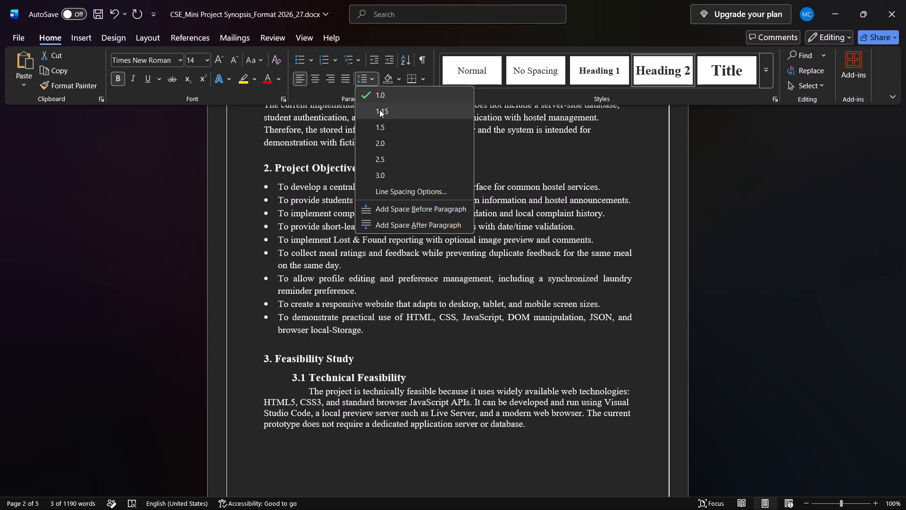
left_click(379, 110)
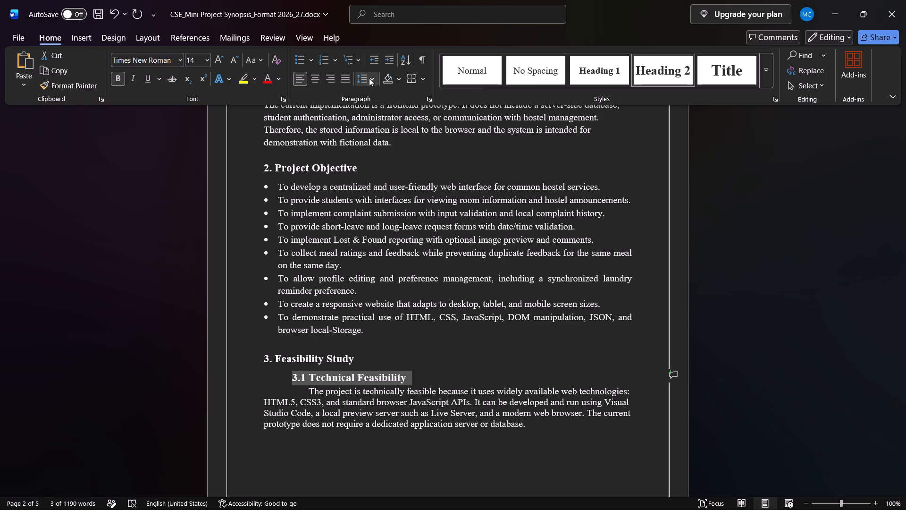
left_click(369, 78)
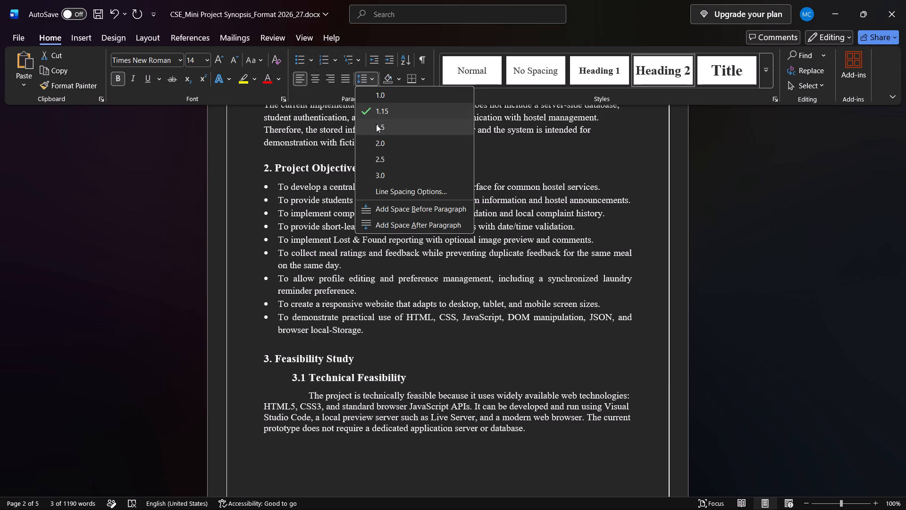
left_click(376, 124)
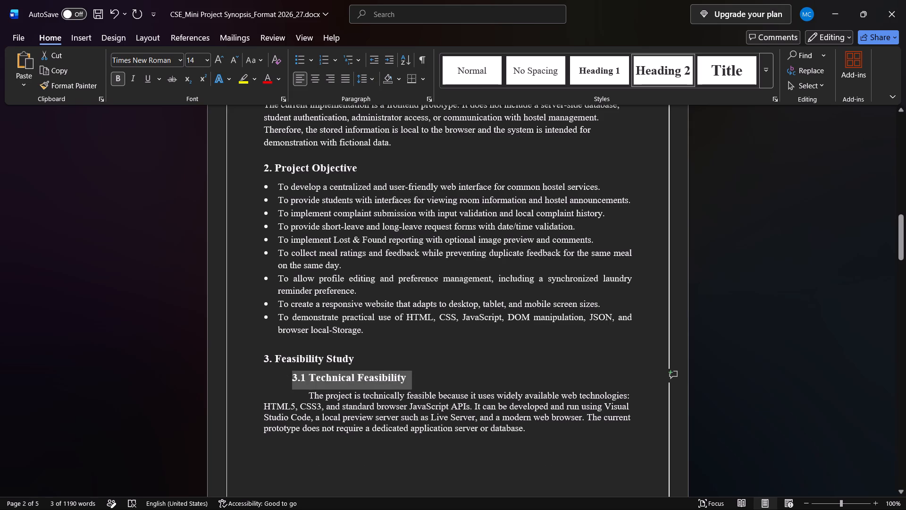
Set the line spacing of the body paragraph under "3.1 Technical Feasibility" to 1.15.
left_click(303, 395)
left_click_drag(303, 395, 382, 401)
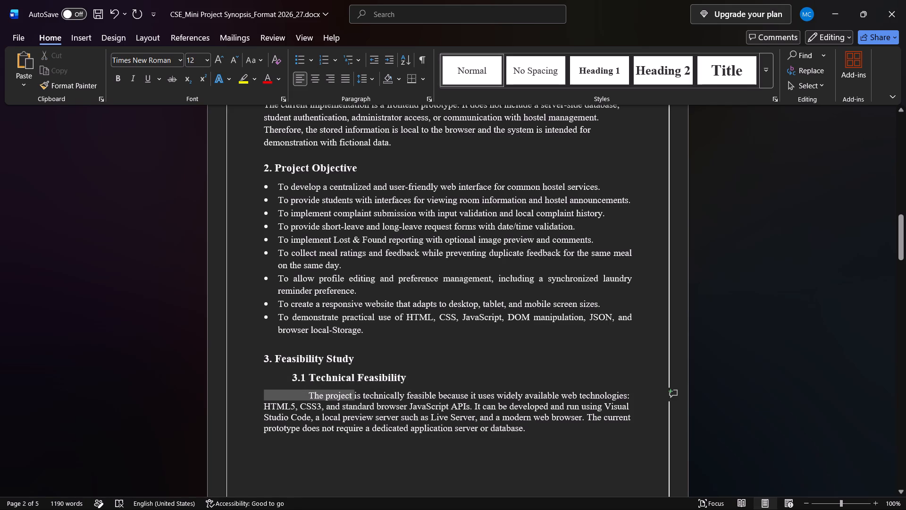
left_click_drag(382, 401, 533, 435)
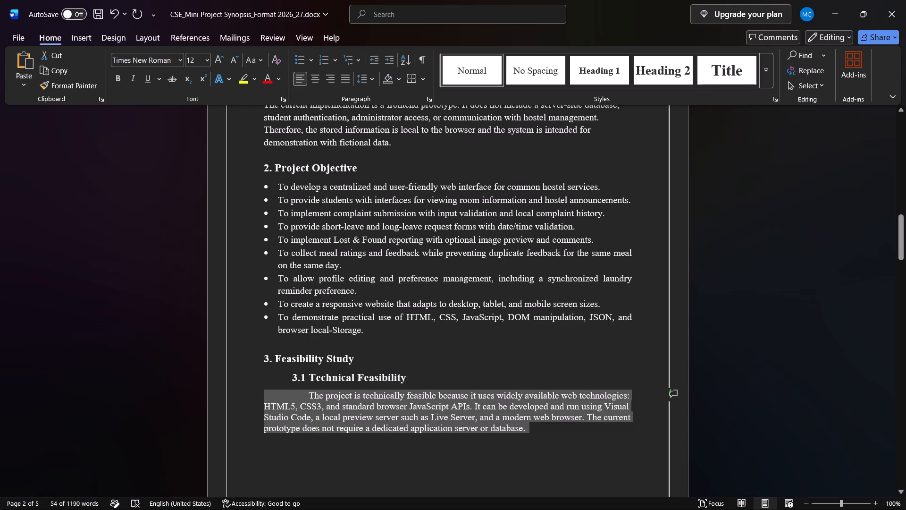
left_click(368, 73)
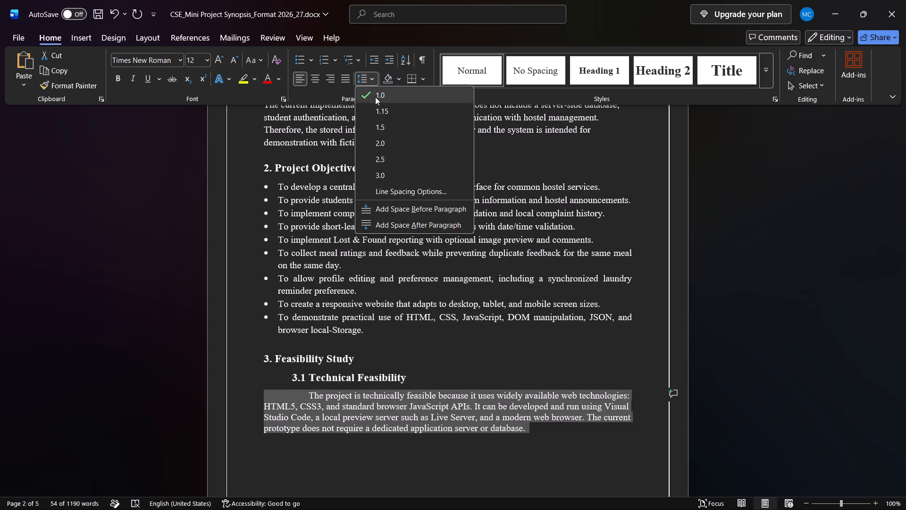
left_click(378, 111)
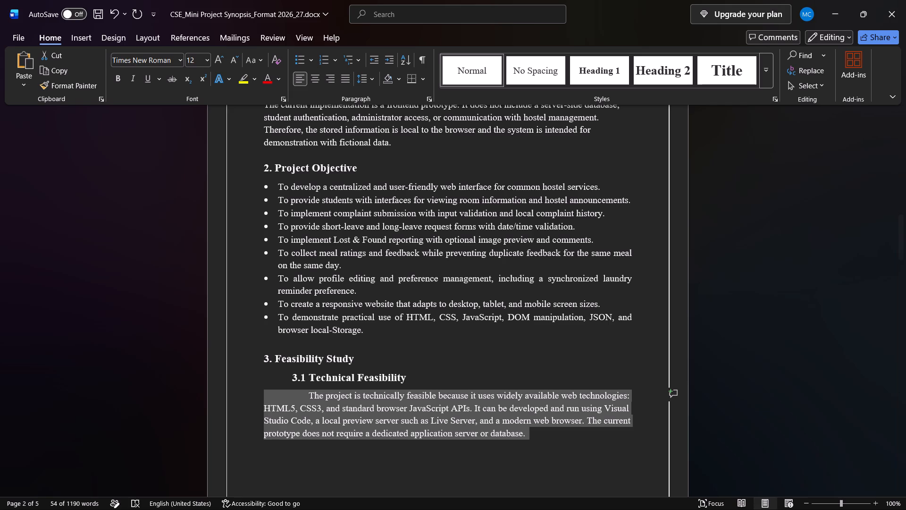
left_click(474, 278)
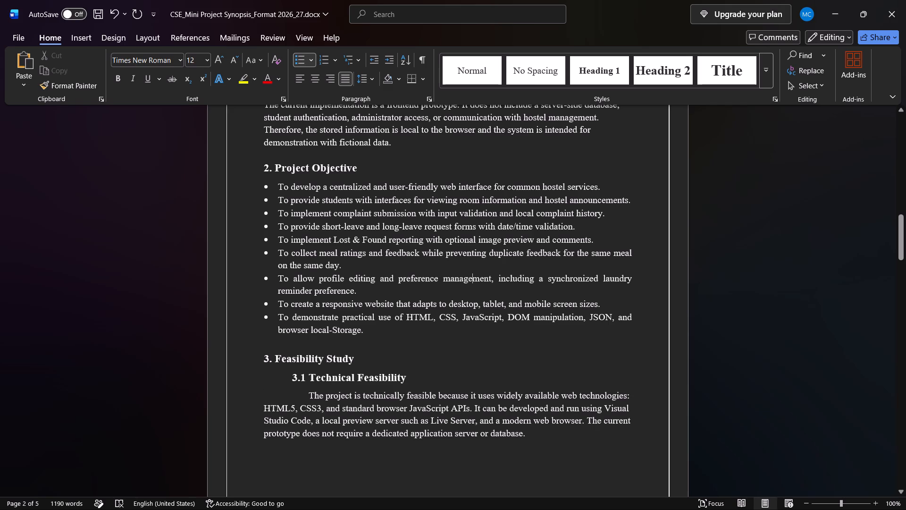
Trim the leading spaces of the Technical Feasibility paragraph so its first line starts directly below the start of the 3.1 heading.
scroll(474, 278, "down", 2)
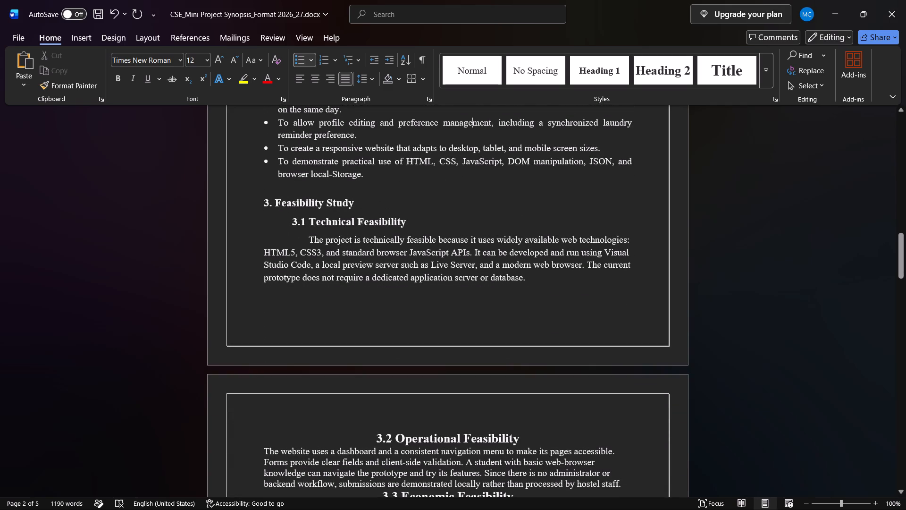
left_click(310, 238)
key("BackSpace")
key("BackSpace")
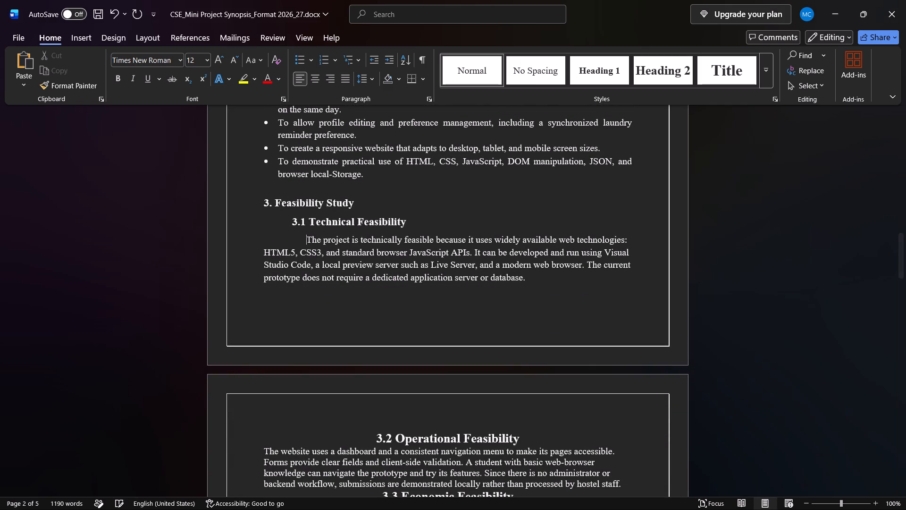
key("BackSpace")
key("BackSpace")
key("BackSpace")
key("BackSpace")
key("BackSpace")
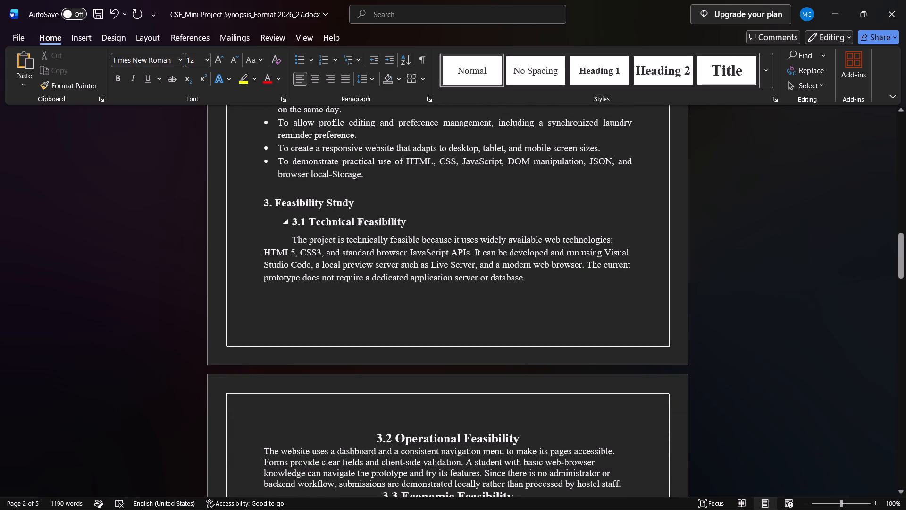
Format the "3.2 Operational Feasibility" heading at 14 pt, left-aligned, with 1.5 line spacing.
scroll(332, 229, "up", 3)
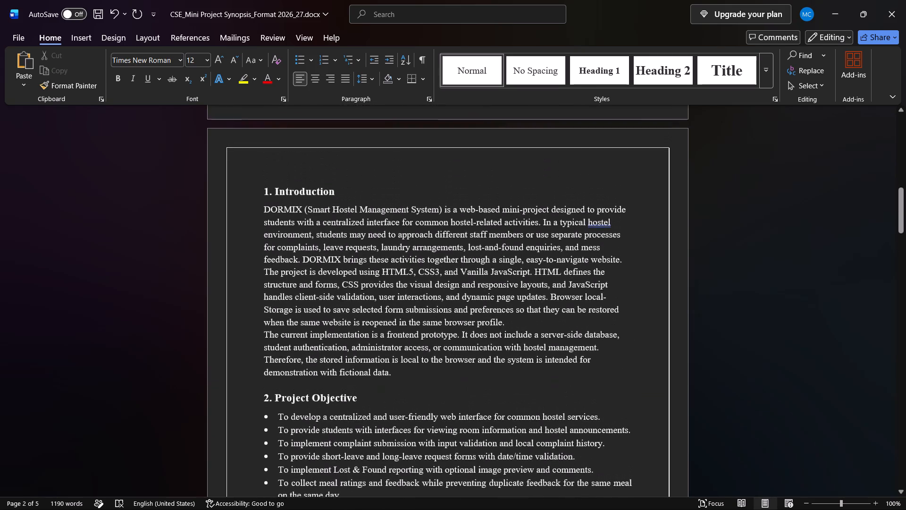
scroll(332, 229, "down", 6)
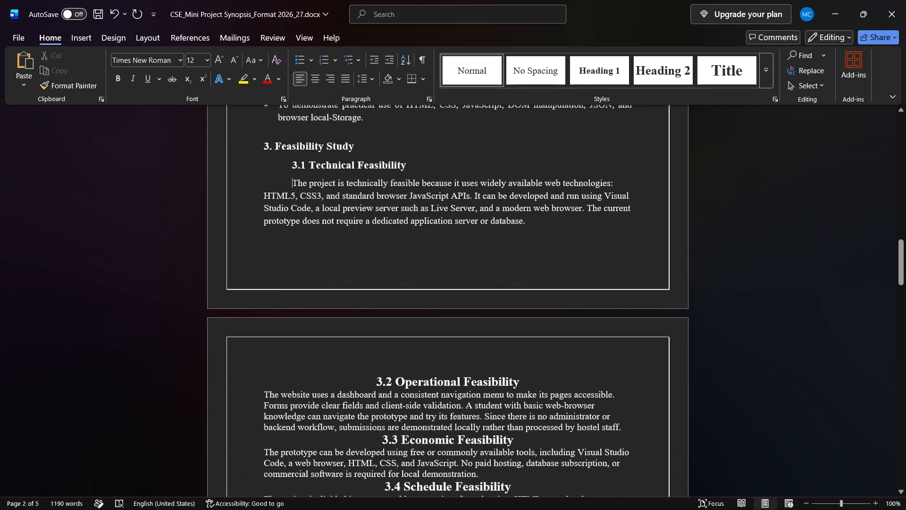
scroll(332, 229, "down", 1)
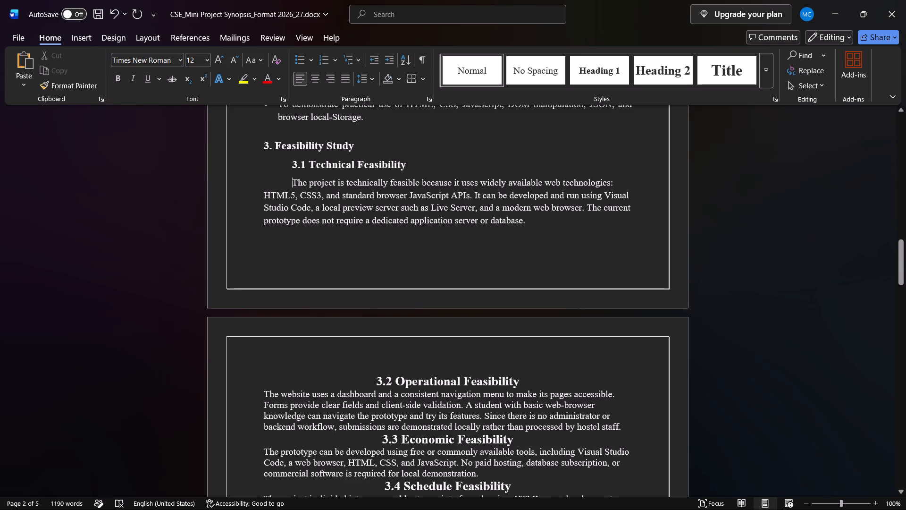
scroll(388, 385, "down", 1)
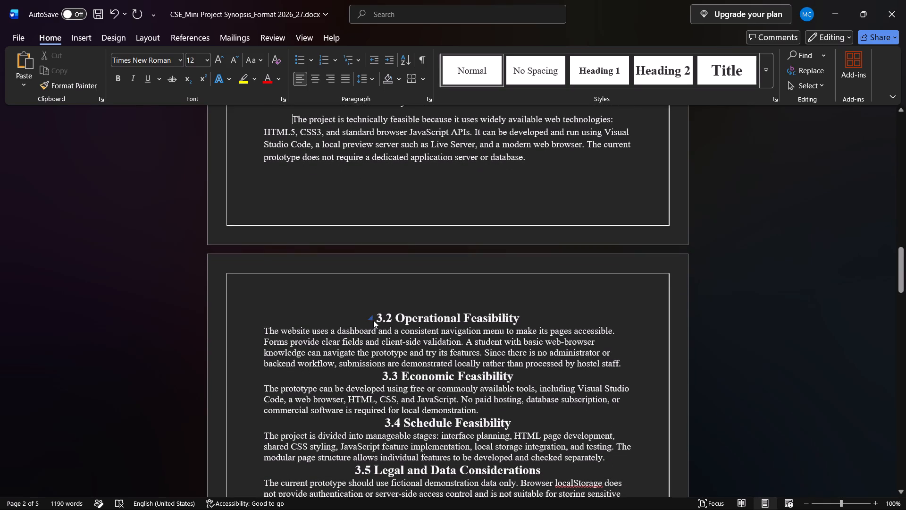
left_click_drag(530, 317, 324, 308)
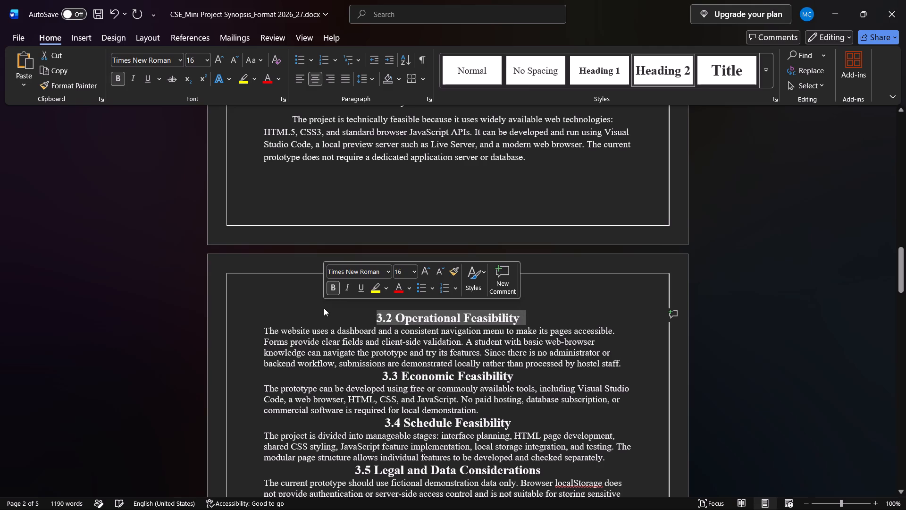
left_click(438, 270)
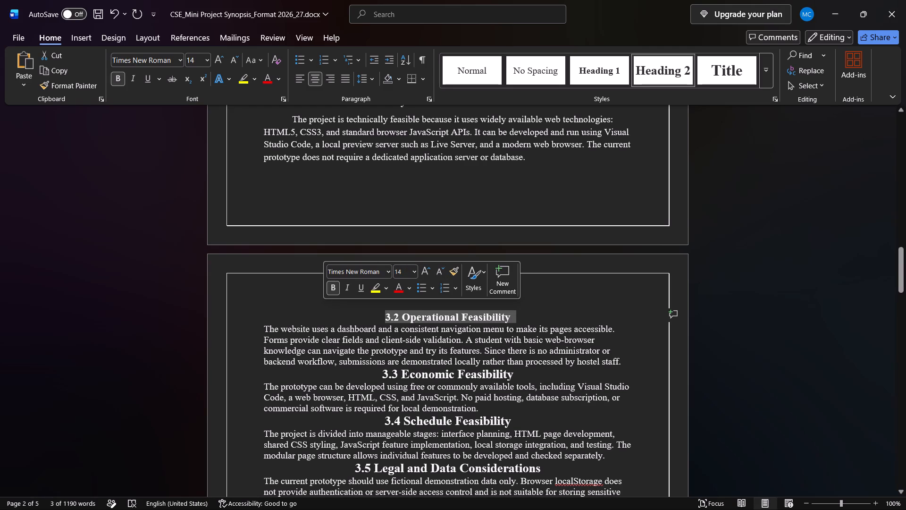
left_click(316, 77)
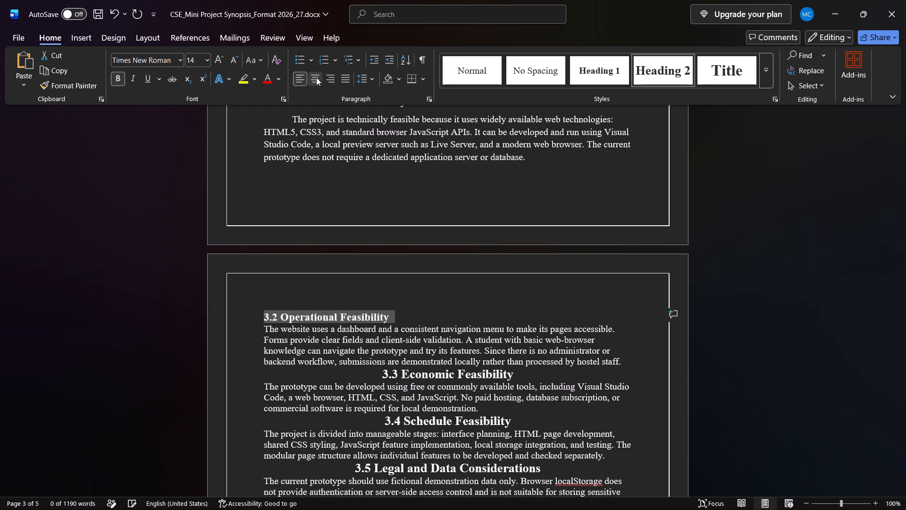
left_click(372, 78)
left_click(375, 134)
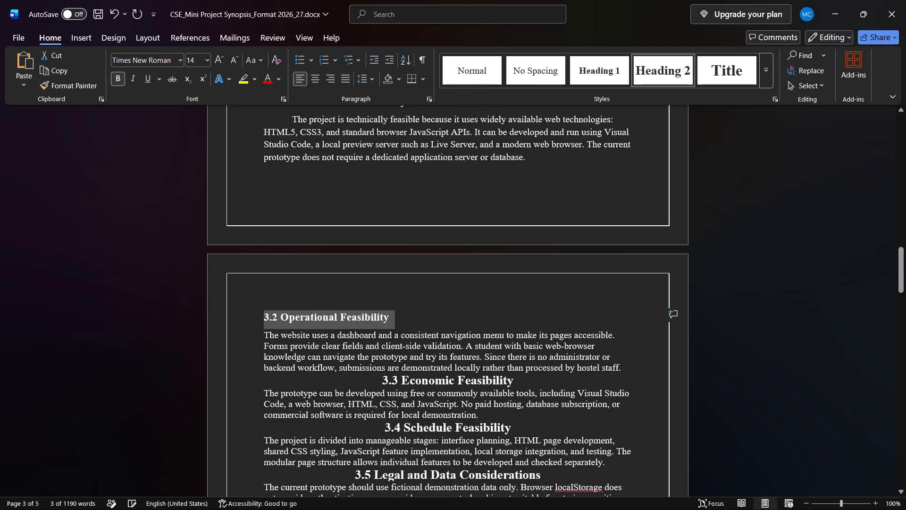
left_click(403, 316)
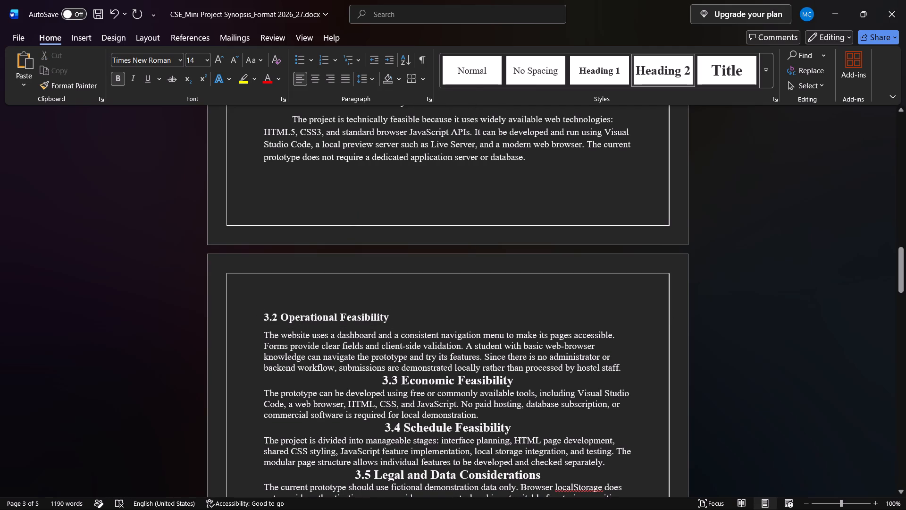
Reapply 1.5 line spacing to the "3.2 Operational Feasibility" heading and indent it with the current multilevel list format, removing the number.
key("ctrl+z")
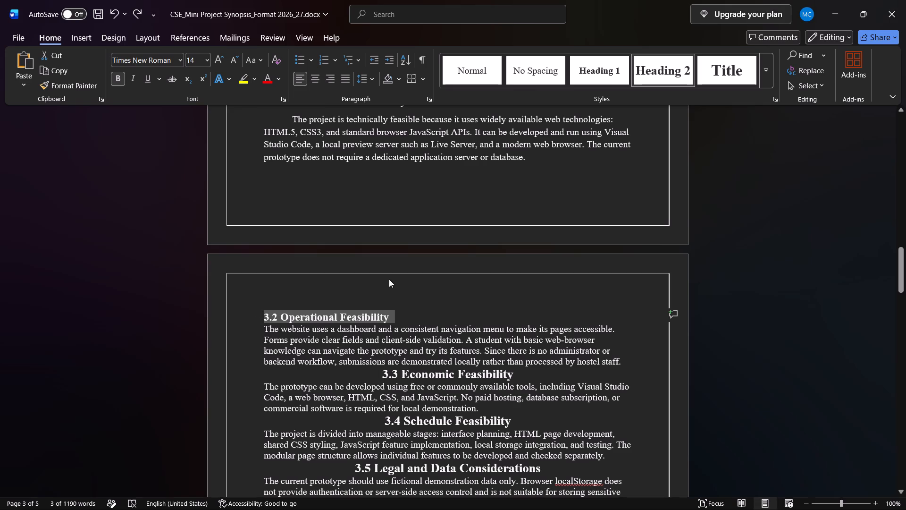
left_click(371, 83)
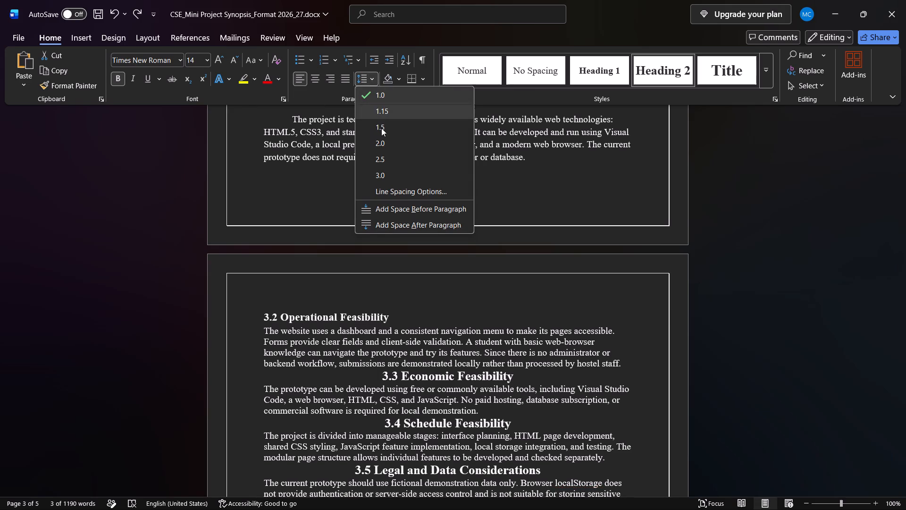
left_click(381, 128)
left_click(355, 59)
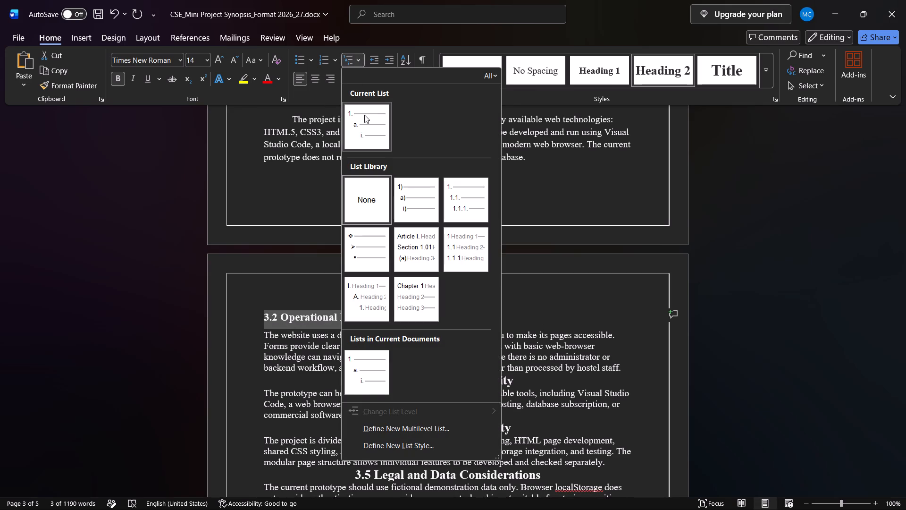
left_click(364, 115)
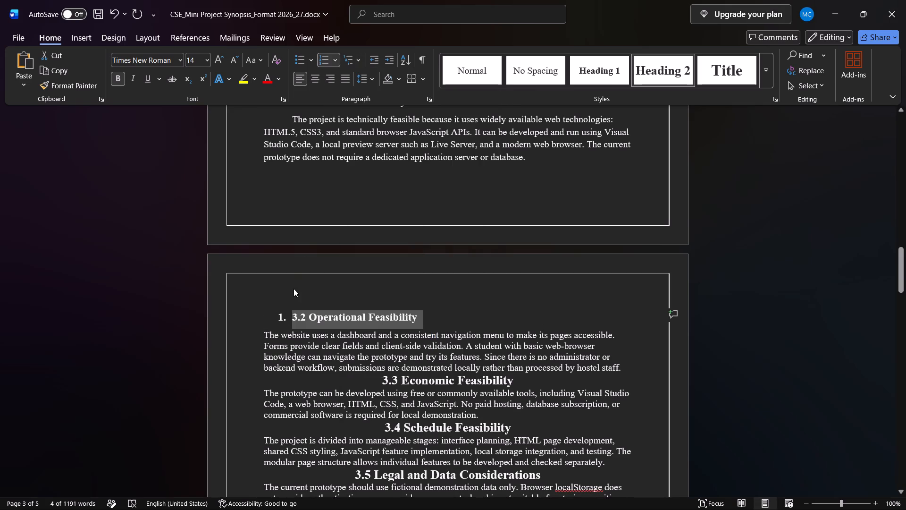
left_click(287, 314)
key("BackSpace")
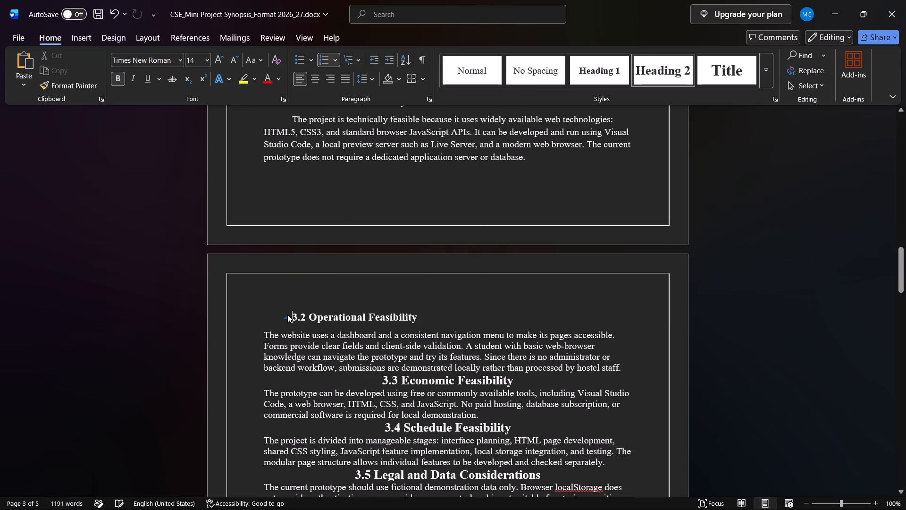
left_click(433, 316)
Insert leading spaces in the Operational Feasibility paragraph so its first line starts directly below the start of the 3.2 heading.
left_click(260, 332)
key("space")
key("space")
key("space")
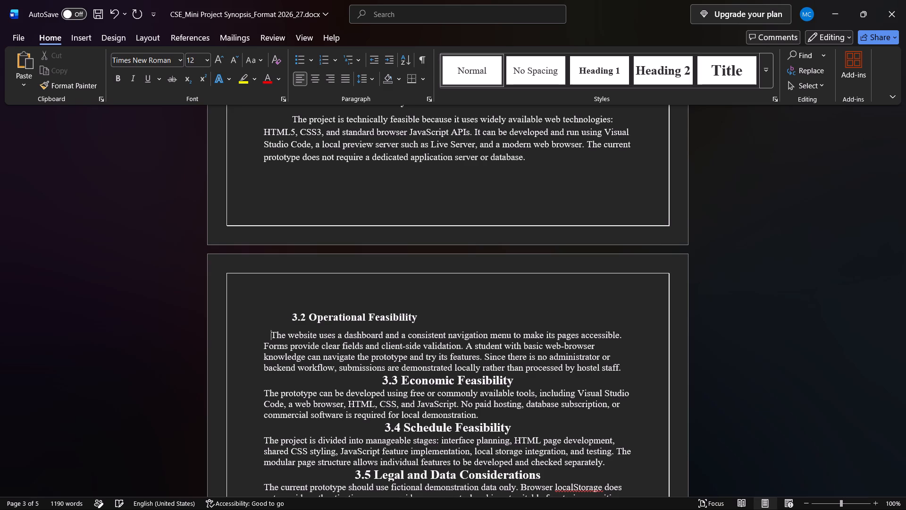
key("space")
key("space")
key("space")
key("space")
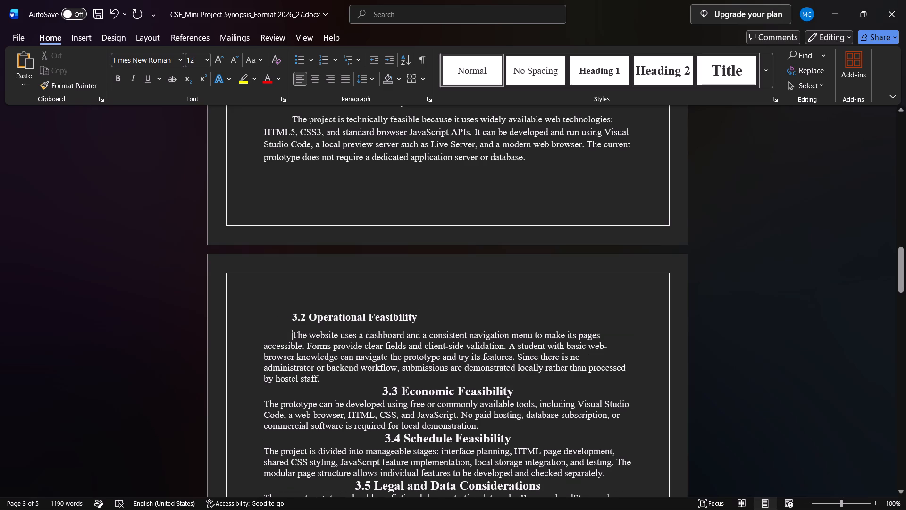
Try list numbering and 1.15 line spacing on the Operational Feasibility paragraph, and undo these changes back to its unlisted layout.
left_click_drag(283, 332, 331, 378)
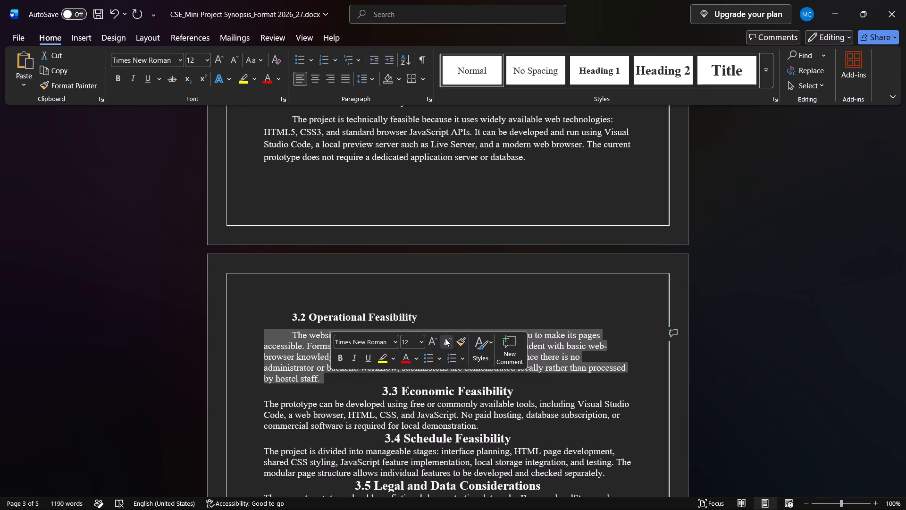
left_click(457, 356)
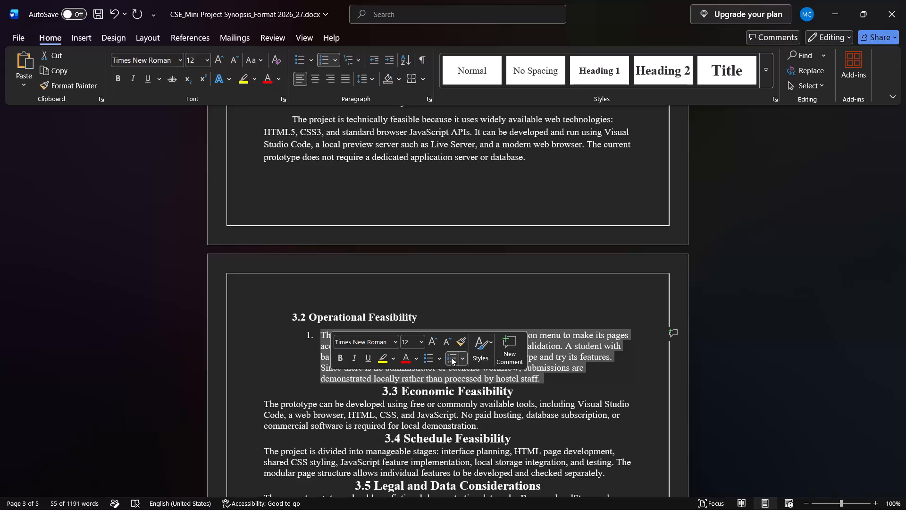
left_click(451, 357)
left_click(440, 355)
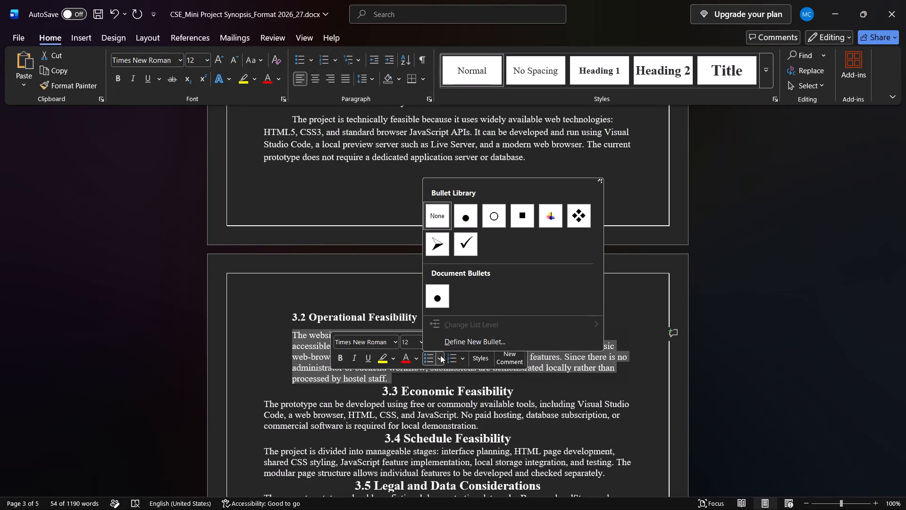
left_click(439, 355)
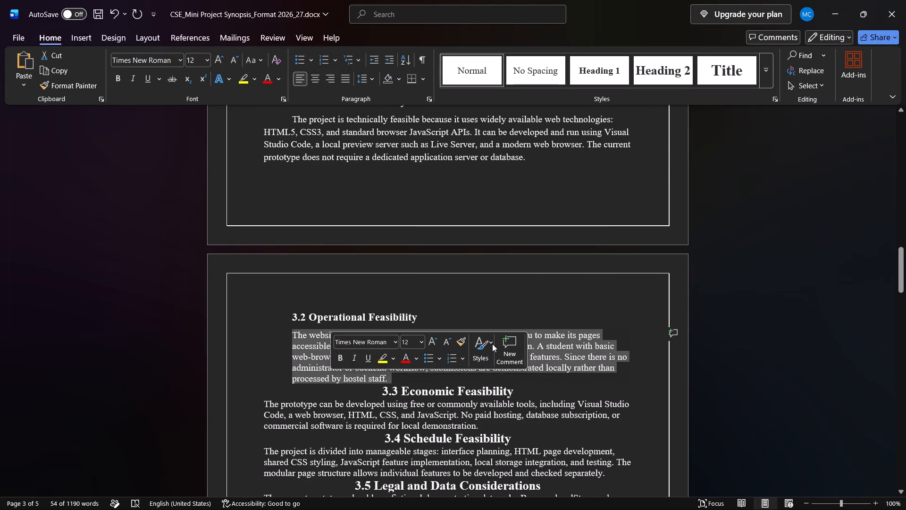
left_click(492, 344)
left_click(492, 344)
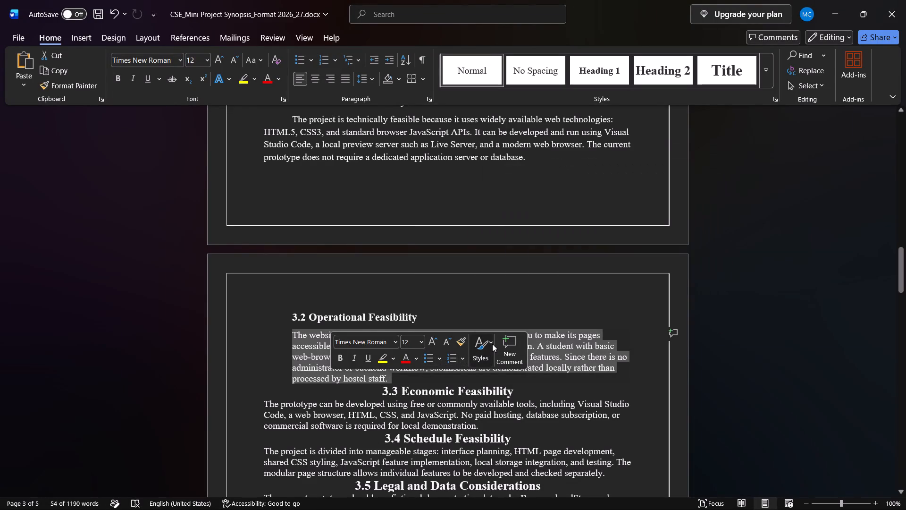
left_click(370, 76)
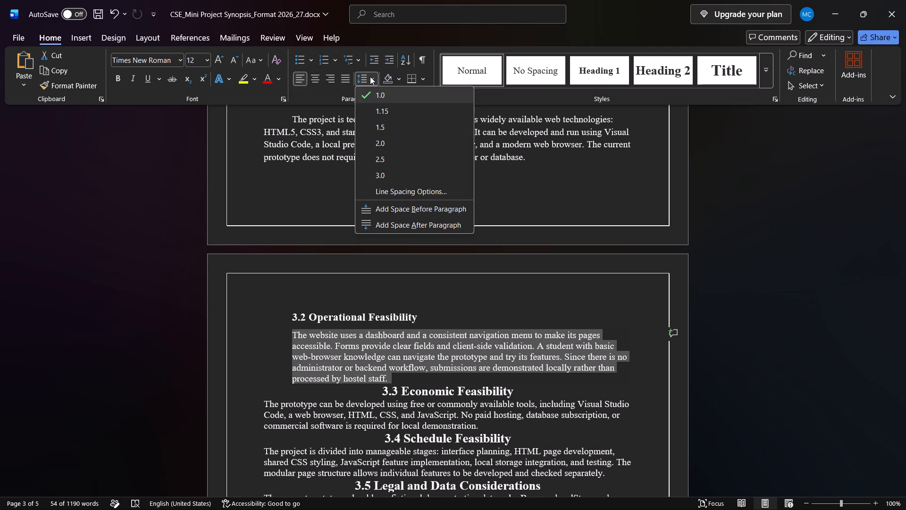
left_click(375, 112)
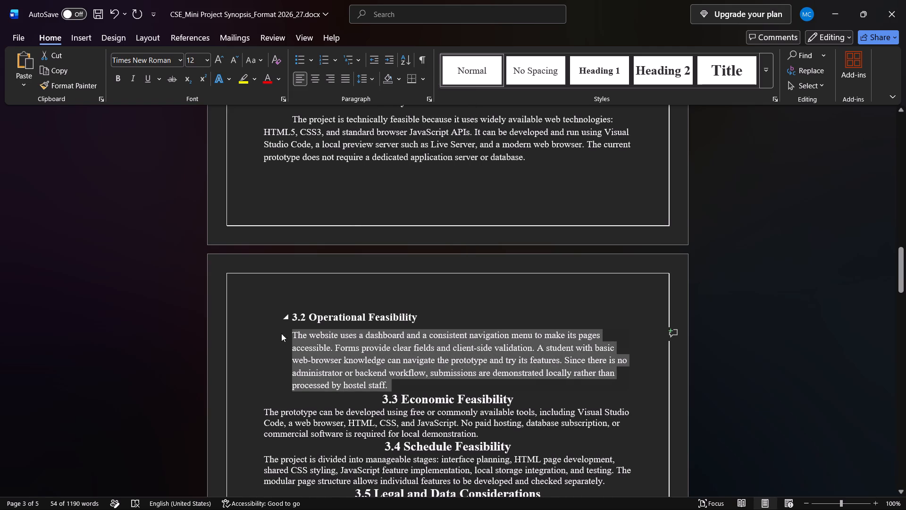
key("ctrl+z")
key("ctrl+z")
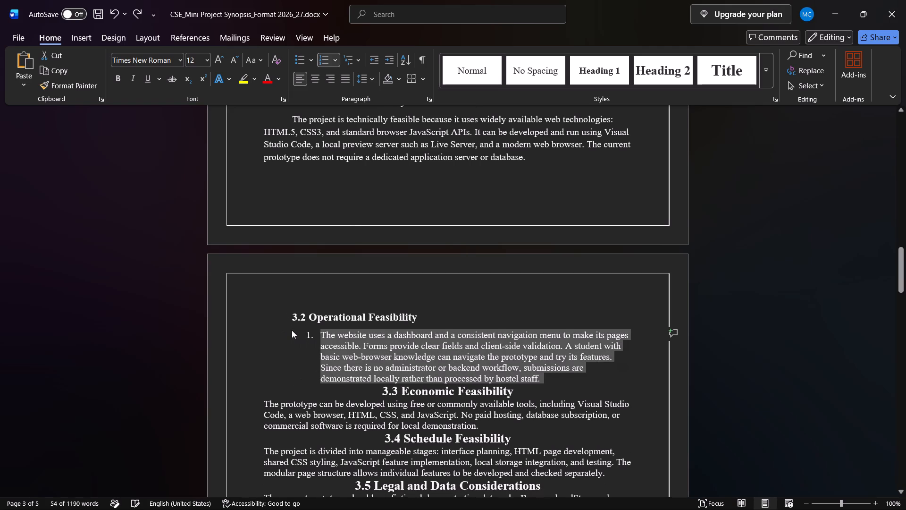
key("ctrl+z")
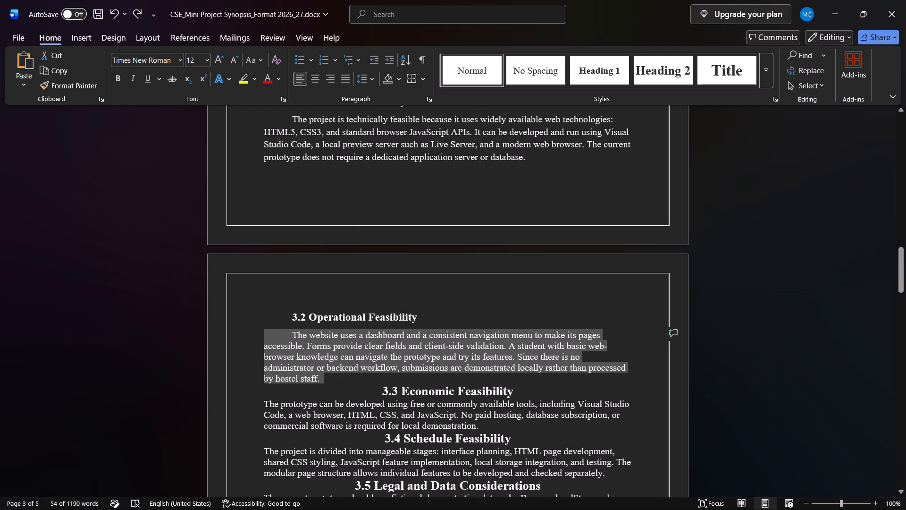
Set the line spacing of the body paragraph under "3.2 Operational Feasibility" to 1.15.
left_click(373, 78)
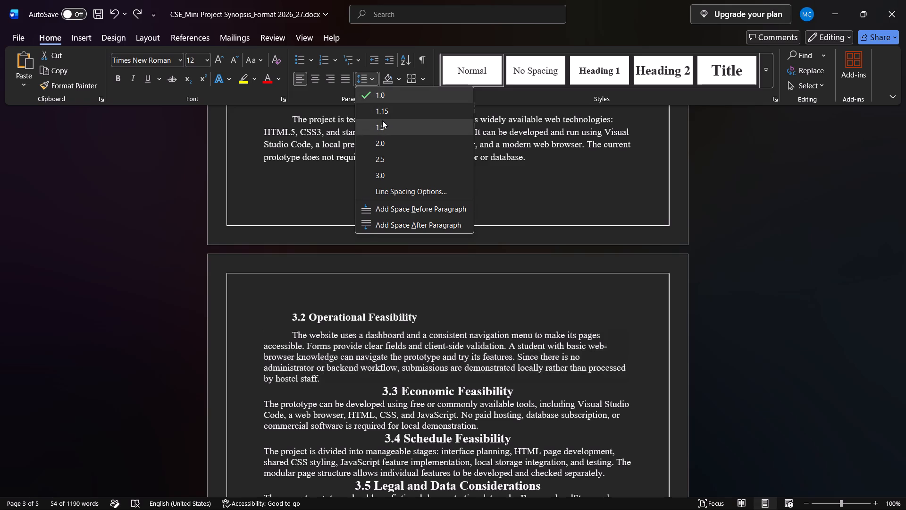
left_click(387, 115)
left_click(412, 307)
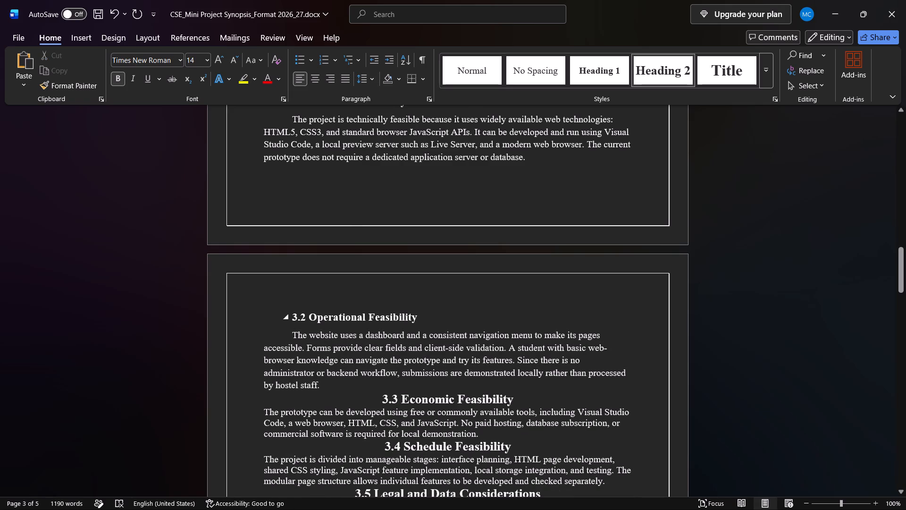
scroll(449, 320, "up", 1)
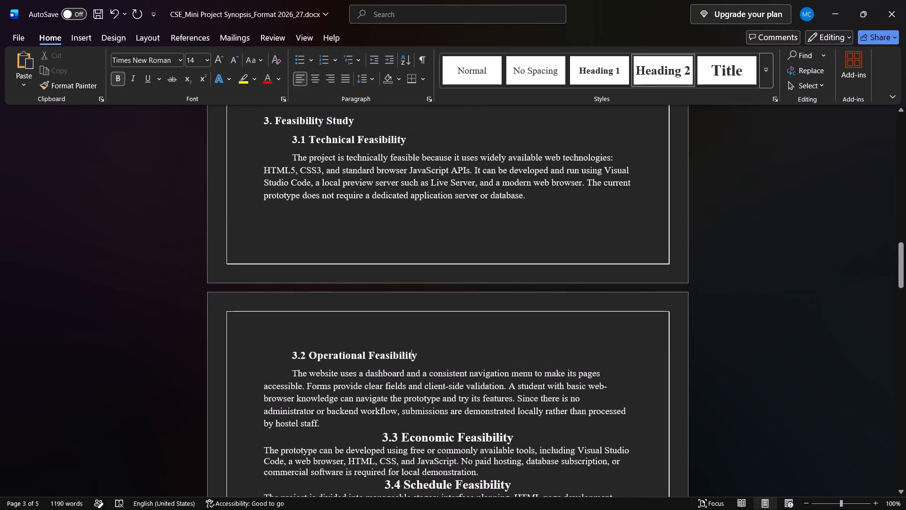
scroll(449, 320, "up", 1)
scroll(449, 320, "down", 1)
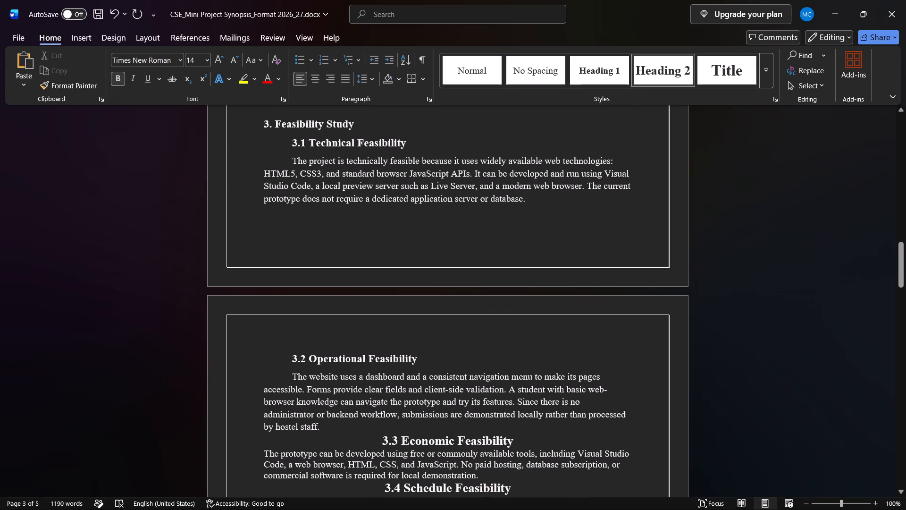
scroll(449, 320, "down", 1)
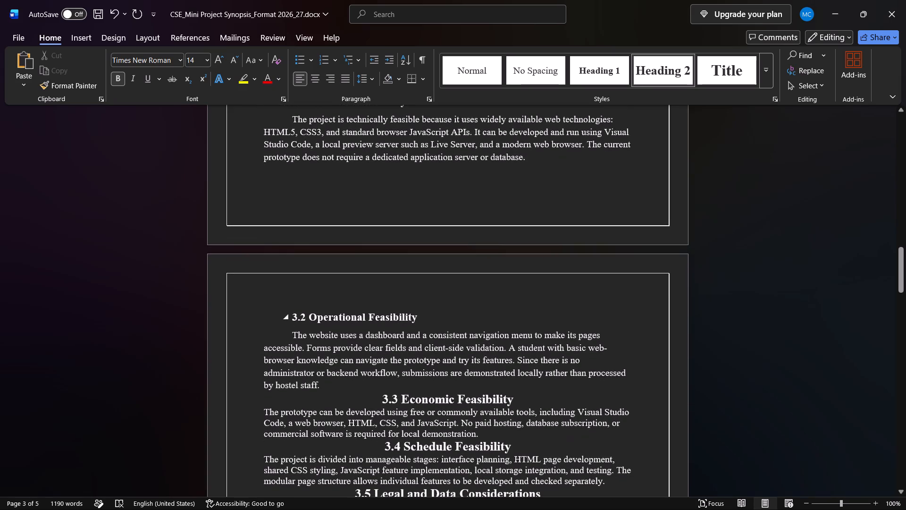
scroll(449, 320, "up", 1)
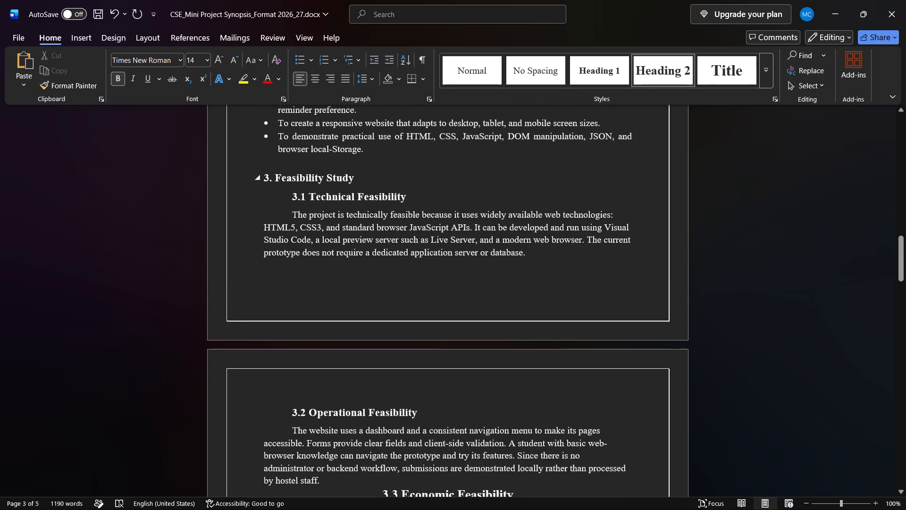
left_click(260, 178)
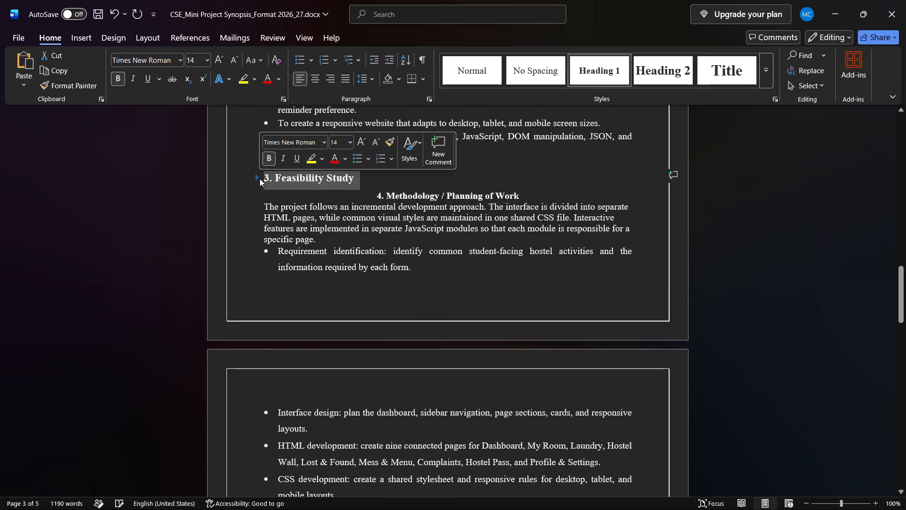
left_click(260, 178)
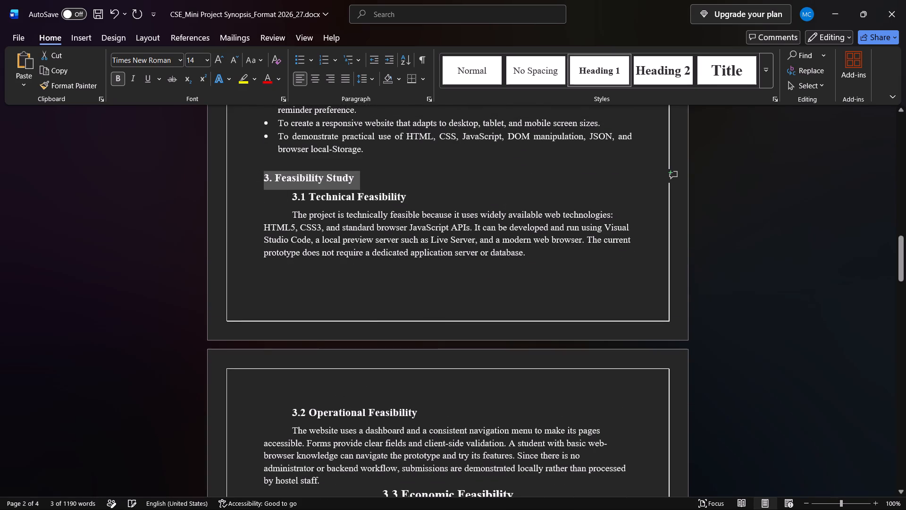
Format the "3.3 Economic Feasibility" heading at 14 pt, left-aligned, with 1.5 line spacing.
scroll(378, 335, "down", 3)
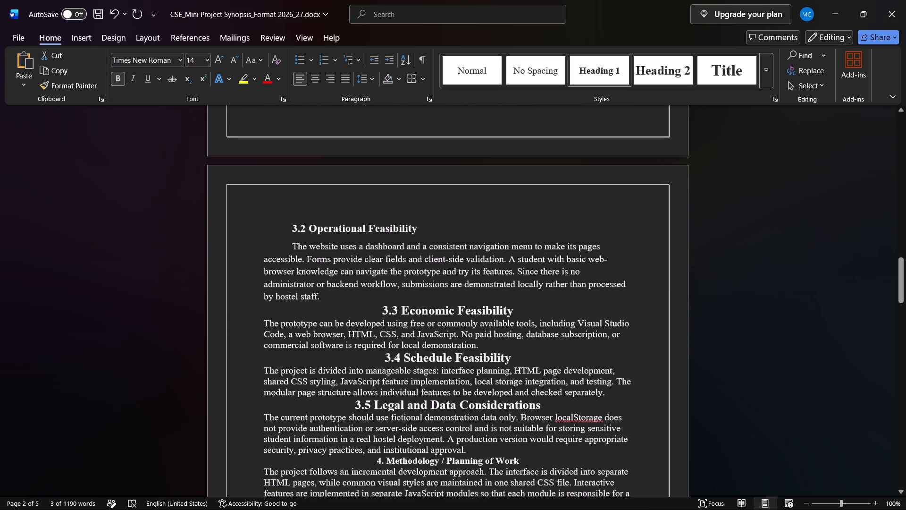
left_click_drag(528, 308, 363, 313)
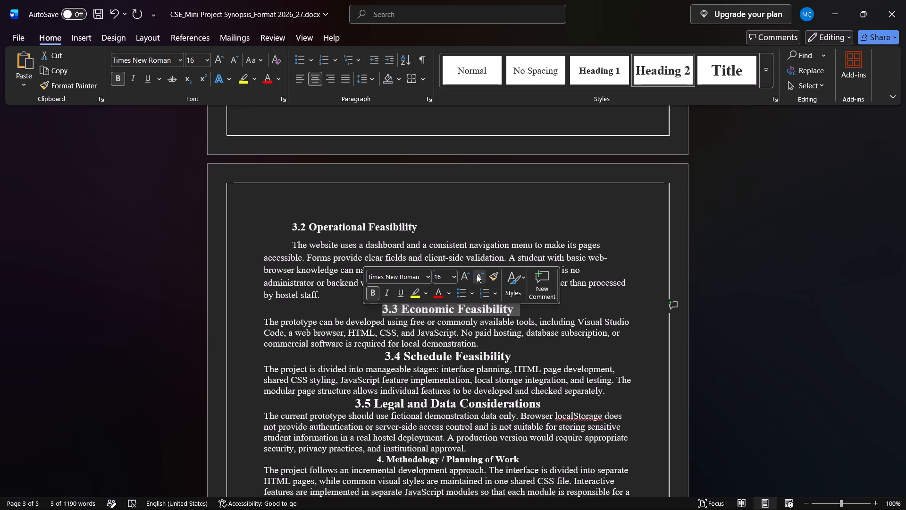
left_click(477, 274)
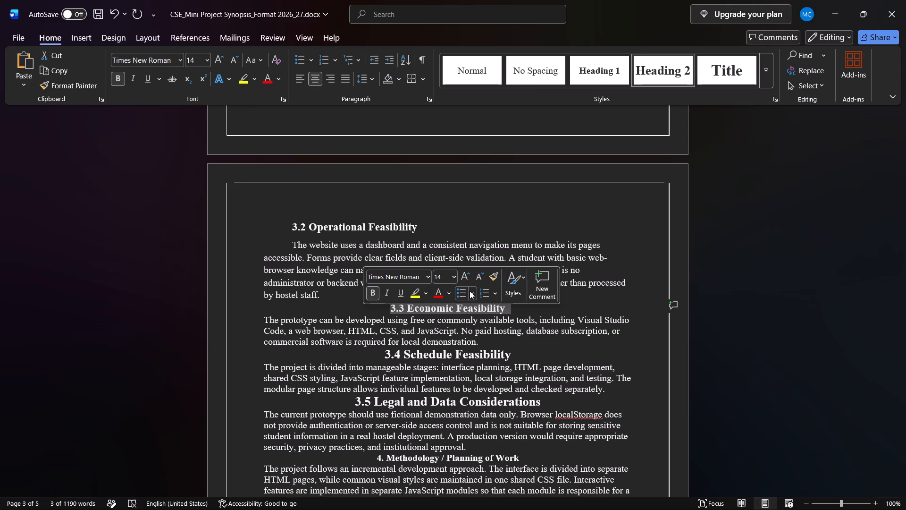
left_click(314, 80)
left_click(369, 80)
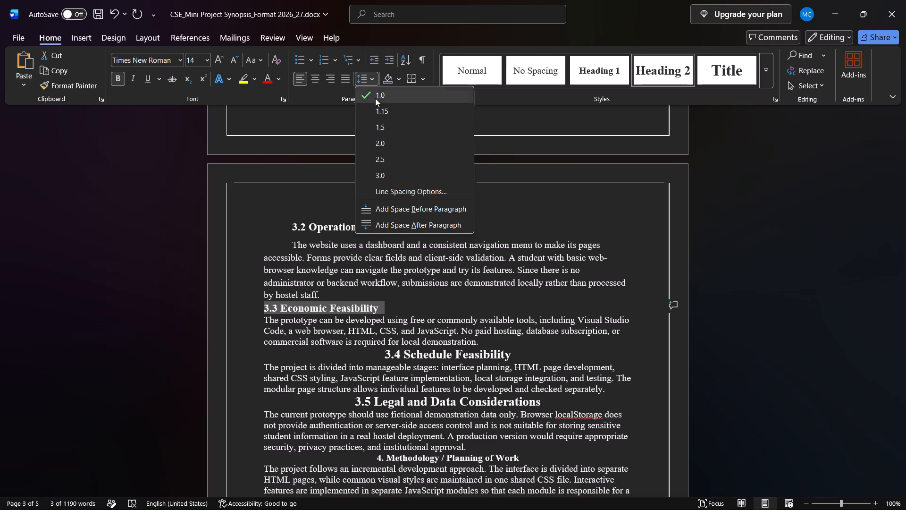
left_click(380, 124)
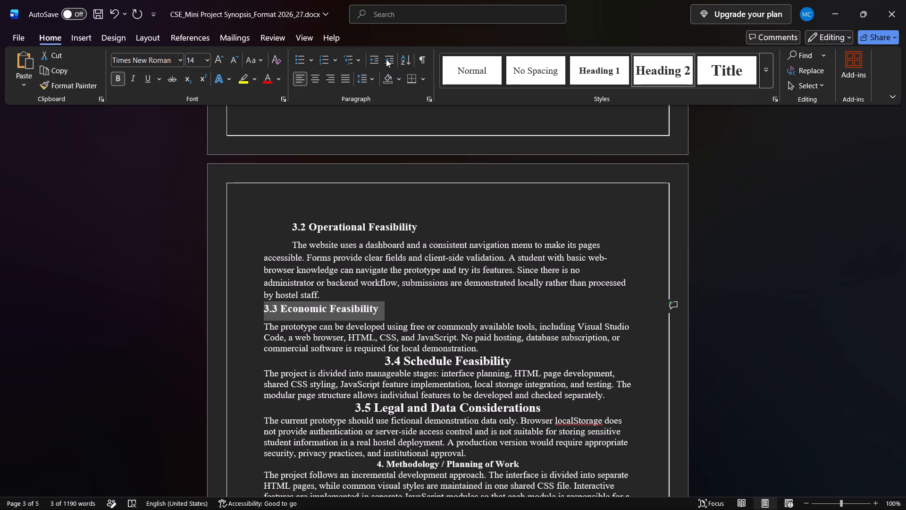
Indent the "3.3 Economic Feasibility" heading by applying the current multilevel list format and removing the number.
left_click(352, 58)
left_click(356, 118)
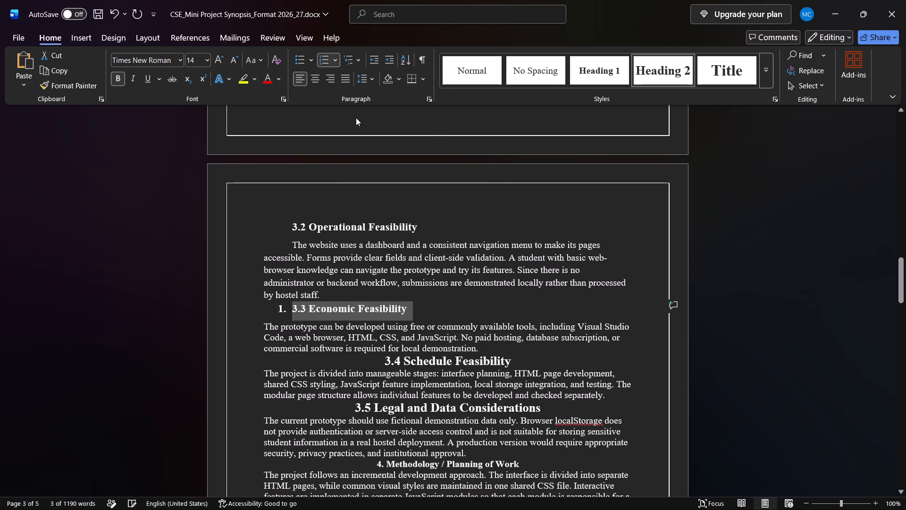
left_click(288, 310)
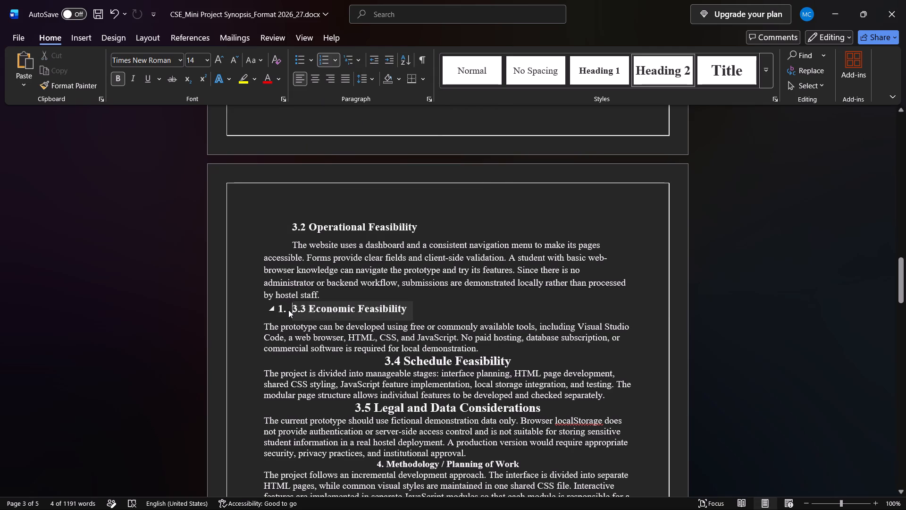
key("BackSpace")
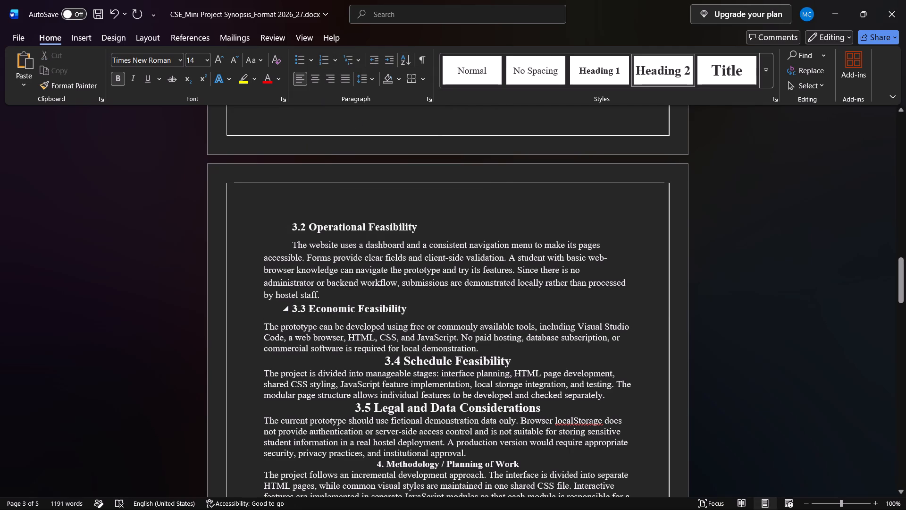
Set the line spacing of the body paragraph under "3.3 Economic Feasibility" to 1.15.
left_click_drag(263, 325, 497, 353)
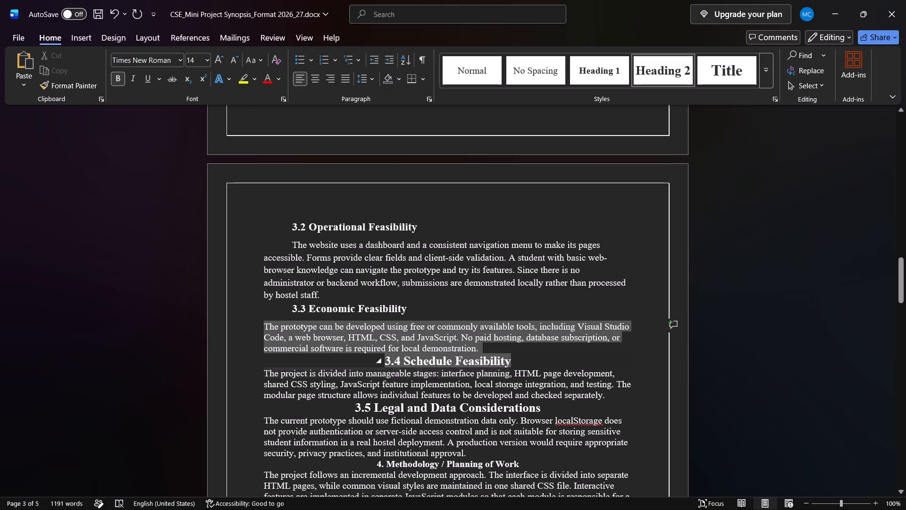
left_click_drag(497, 353, 499, 348)
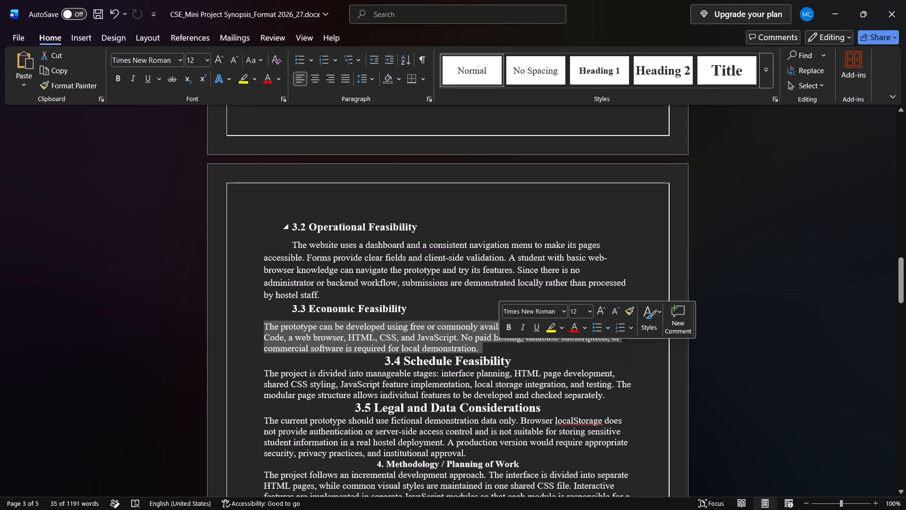
left_click(371, 77)
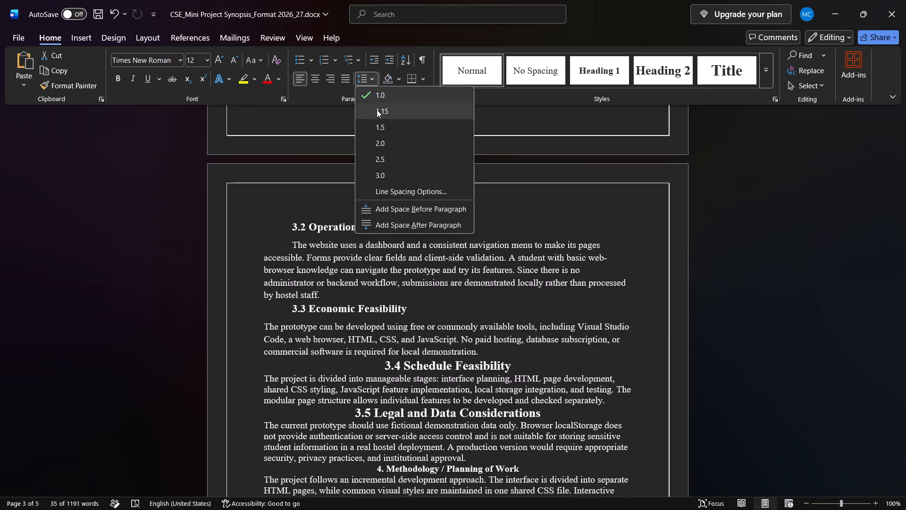
left_click(377, 110)
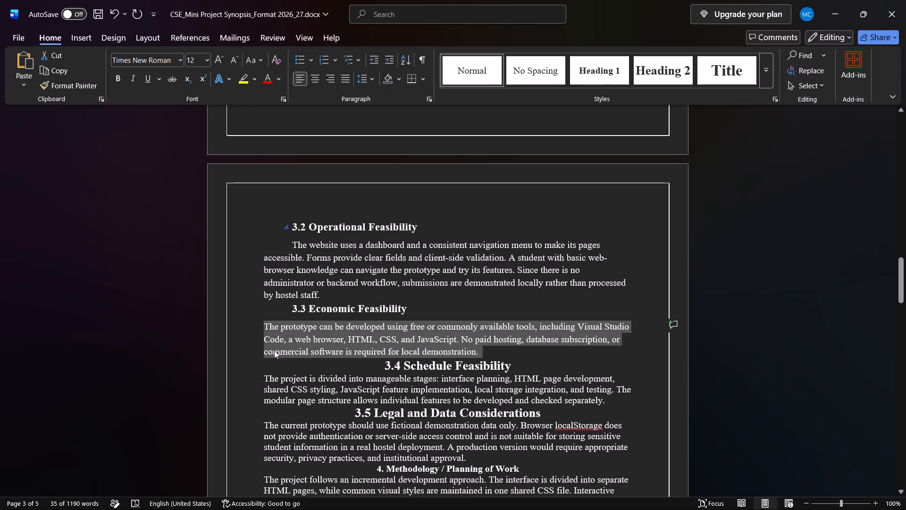
Indent the first line of the Economic Feasibility paragraph with 12 leading spaces, in line with its heading.
left_click(257, 326)
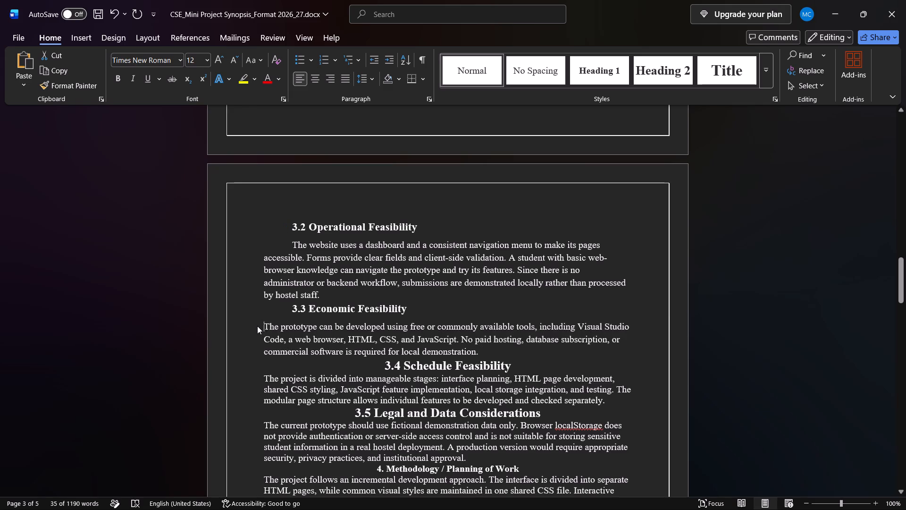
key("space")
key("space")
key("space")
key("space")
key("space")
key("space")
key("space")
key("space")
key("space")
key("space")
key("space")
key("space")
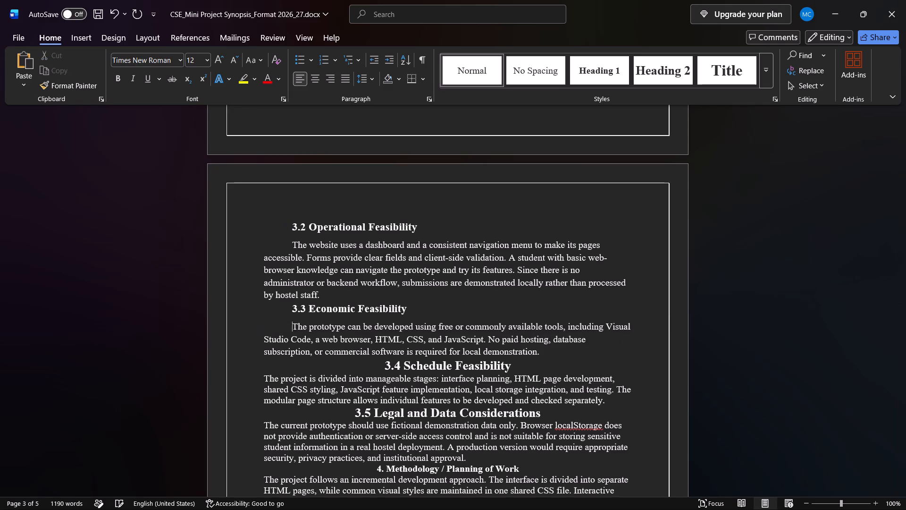
Format the "3.4 Schedule Feasibility" heading at 14 pt, left-aligned, with 1.5 line spacing.
scroll(339, 330, "down", 1)
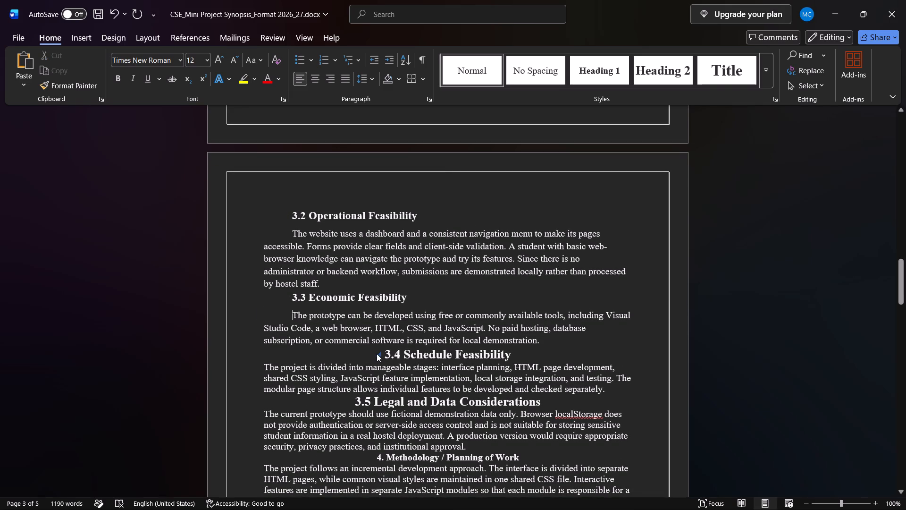
left_click_drag(526, 353, 432, 346)
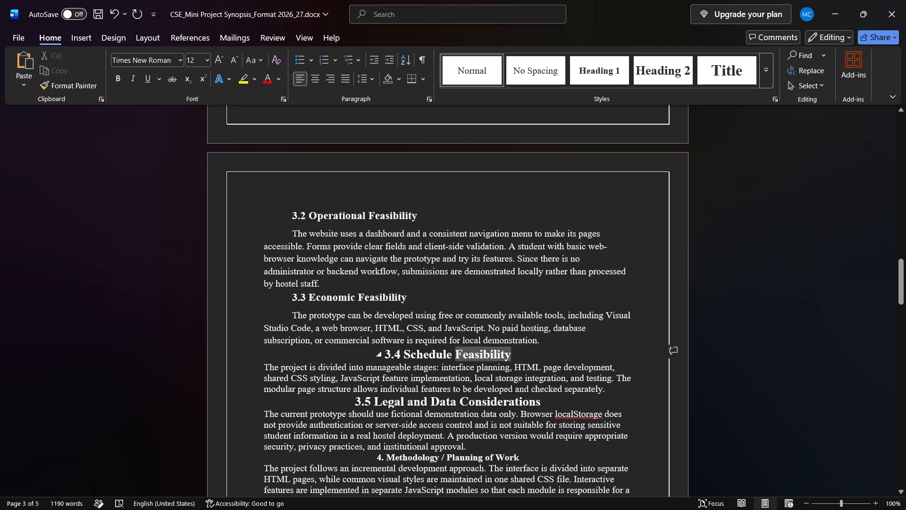
left_click_drag(432, 346, 382, 347)
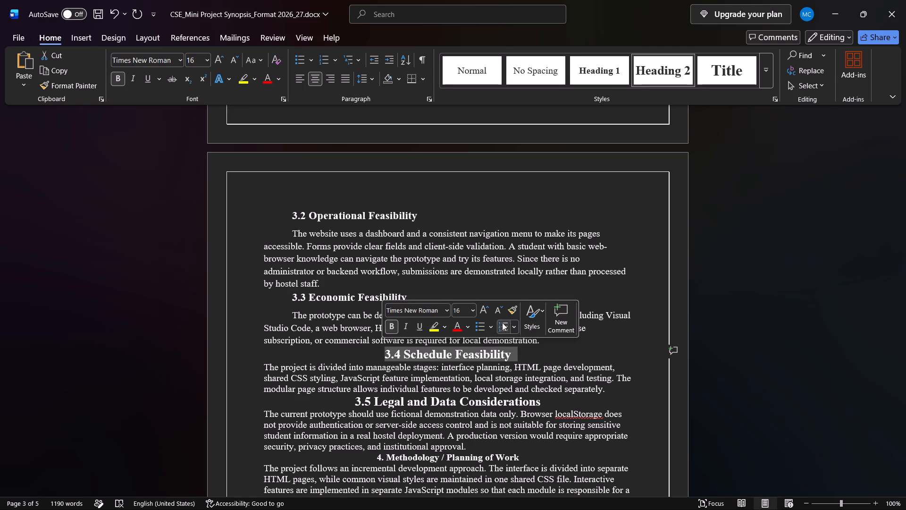
left_click(494, 306)
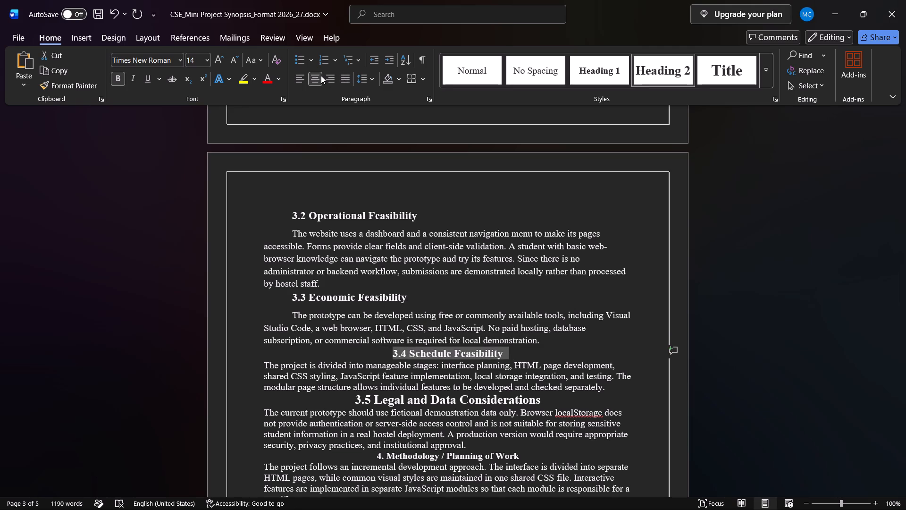
left_click(317, 76)
left_click(371, 76)
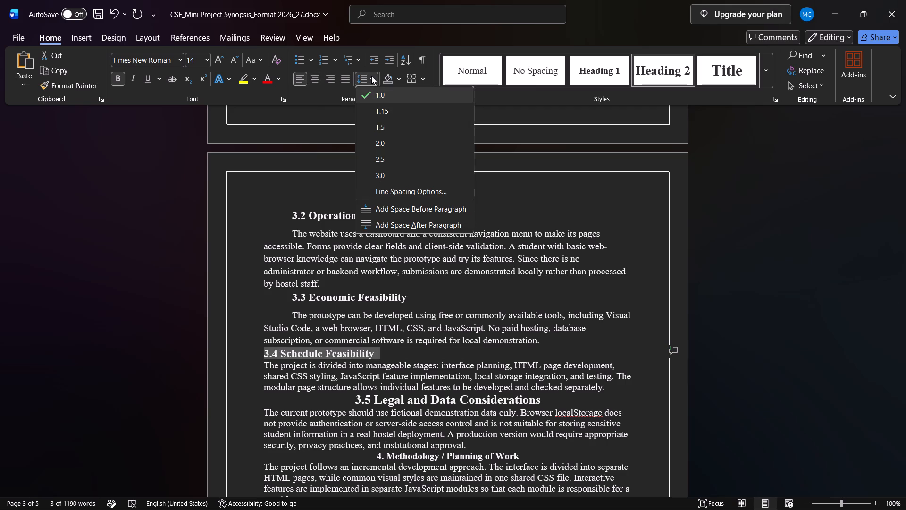
left_click(380, 128)
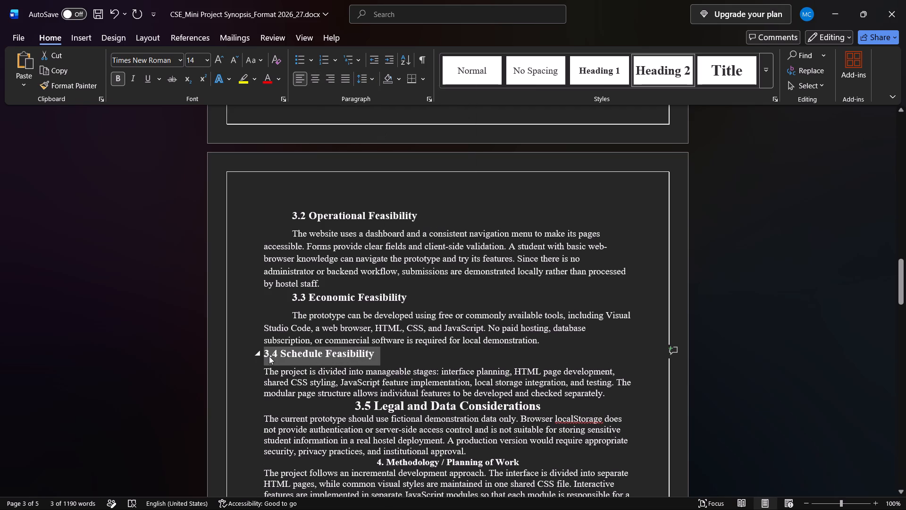
Indent the "3.4 Schedule Feasibility" heading by applying the recently used 1. 2. 3. number format and removing the number.
left_click(251, 354)
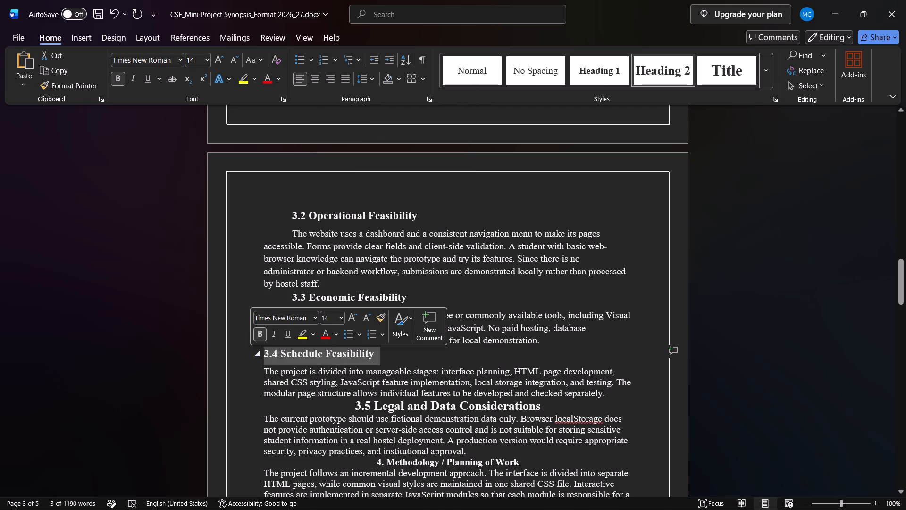
left_click(382, 335)
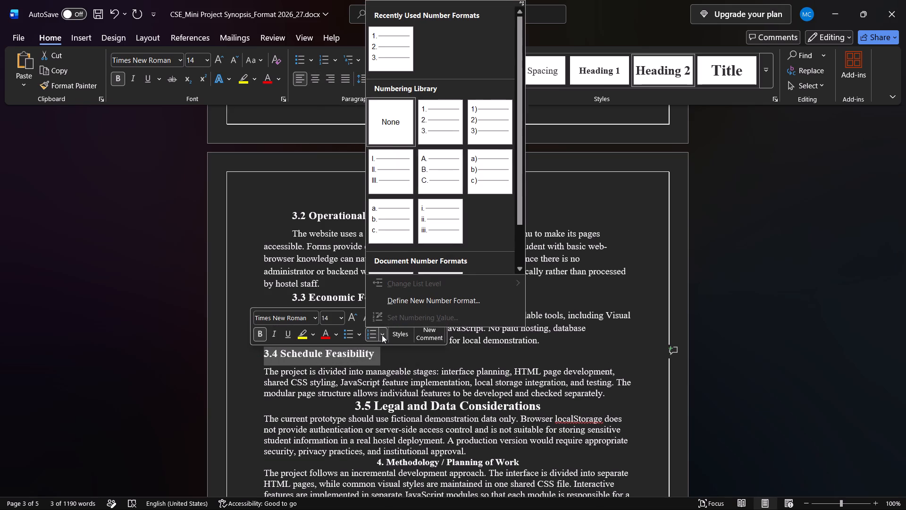
left_click(390, 48)
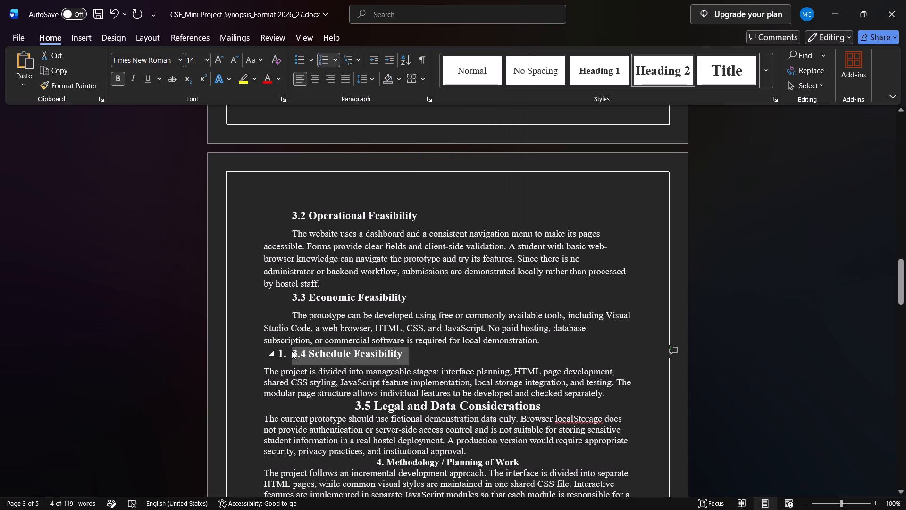
left_click(292, 351)
key("BackSpace")
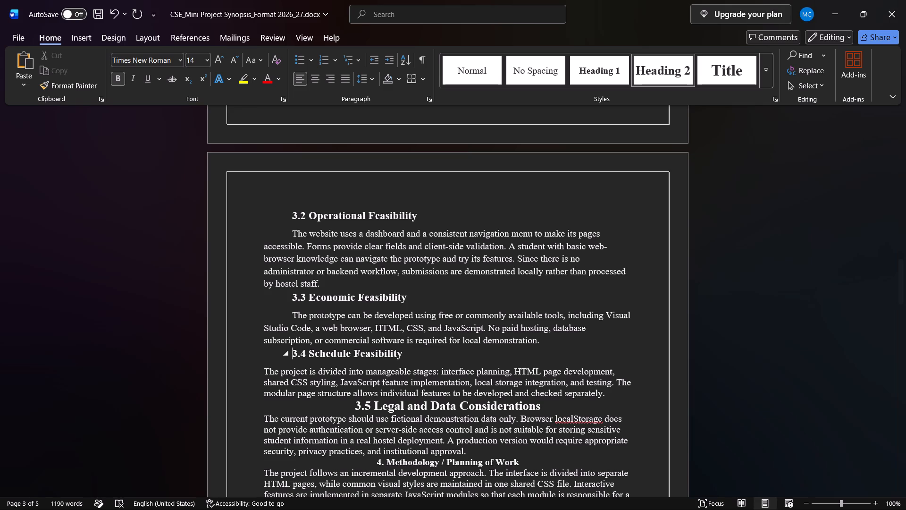
Set the line spacing of the "3.1 Technical Feasibility" heading to 1.15.
scroll(412, 359, "up", 1)
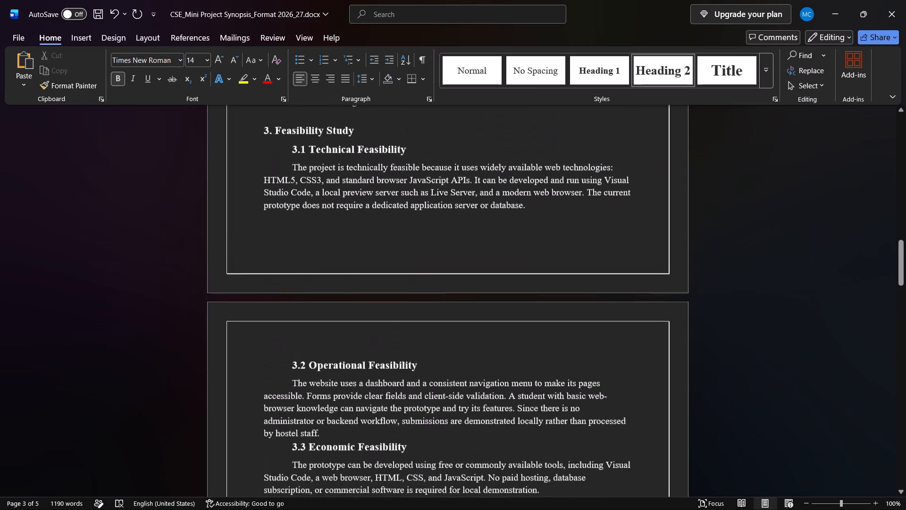
scroll(412, 359, "up", 1)
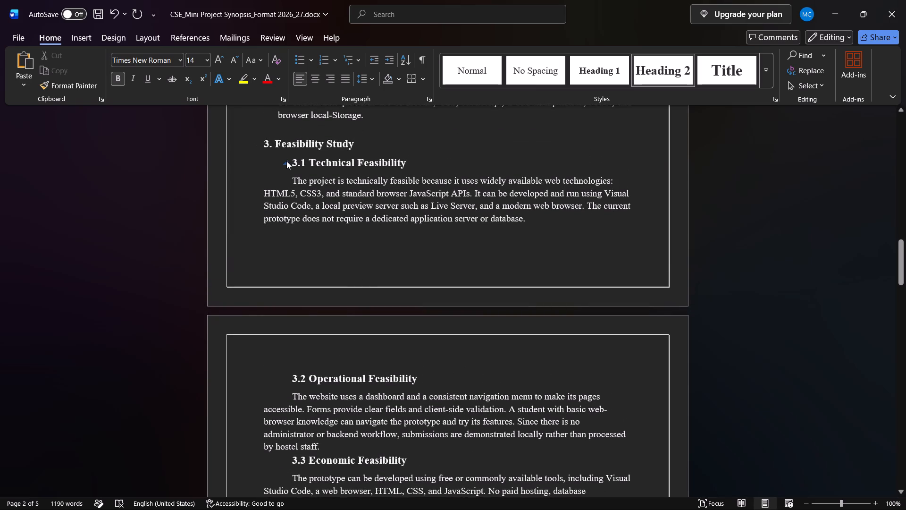
left_click(286, 161)
left_click(286, 161)
scroll(341, 276, "down", 2)
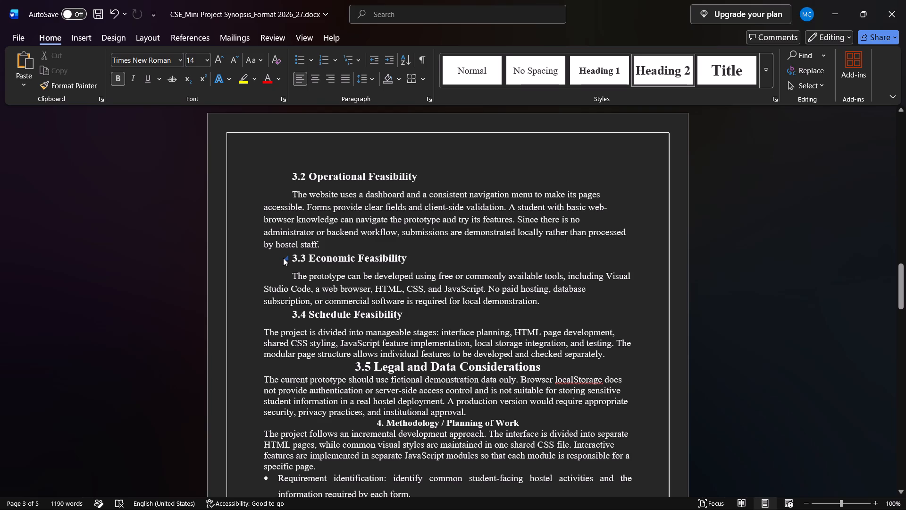
scroll(285, 181, "up", 1)
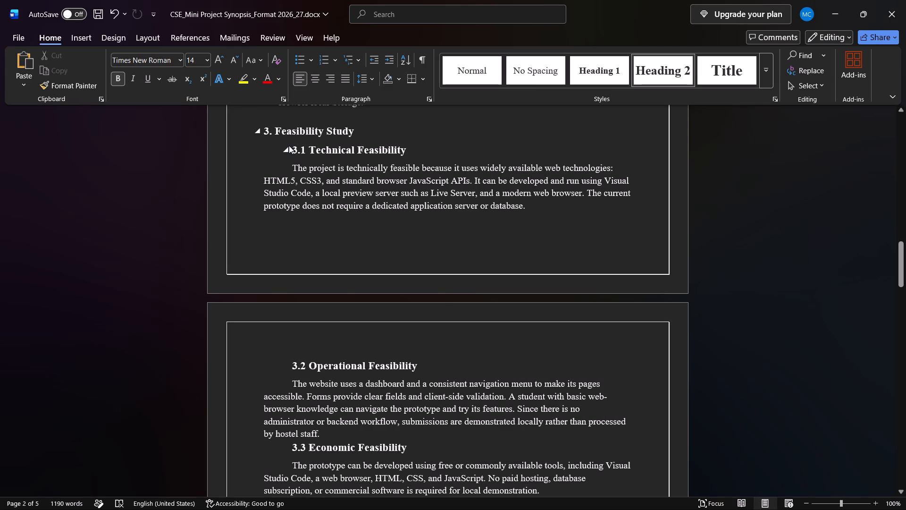
left_click_drag(278, 153, 382, 147)
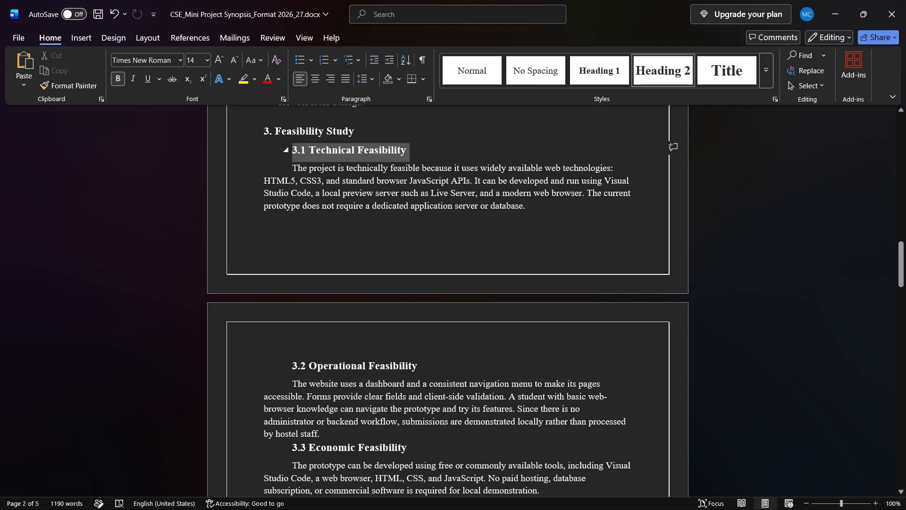
left_click_drag(382, 147, 403, 145)
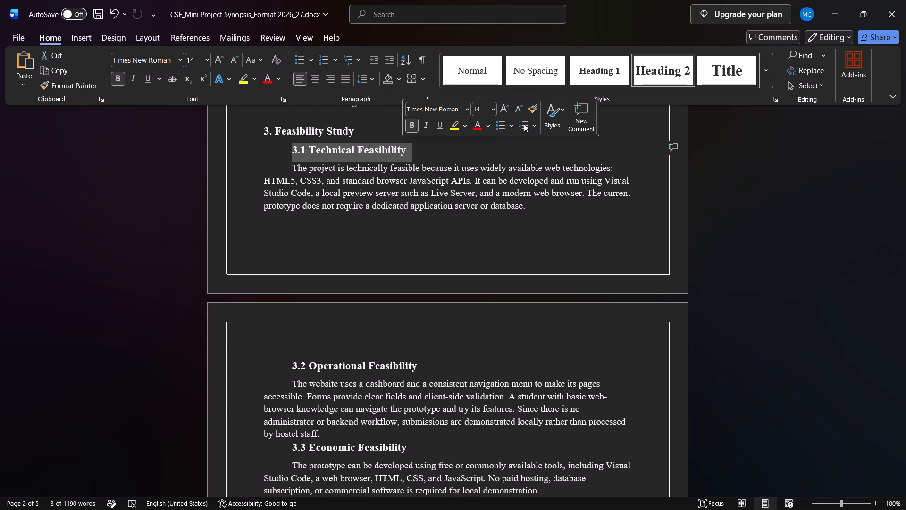
left_click(374, 78)
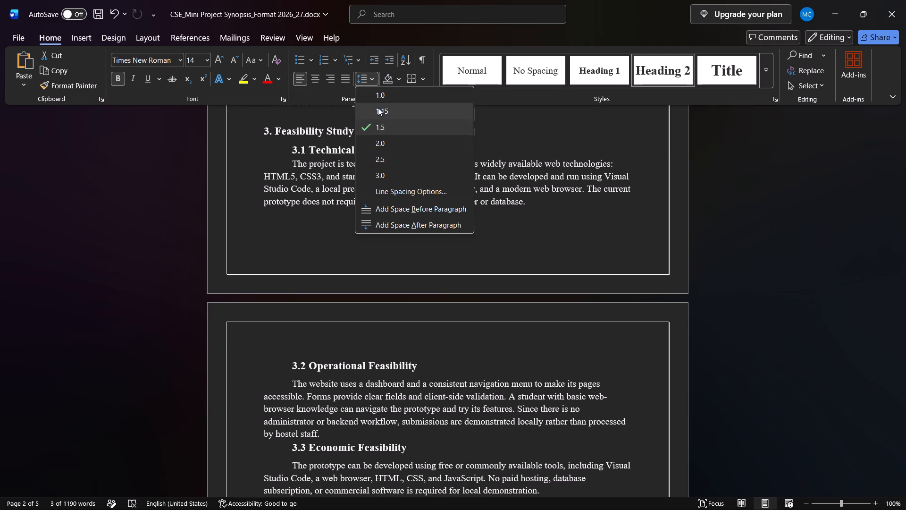
left_click(378, 108)
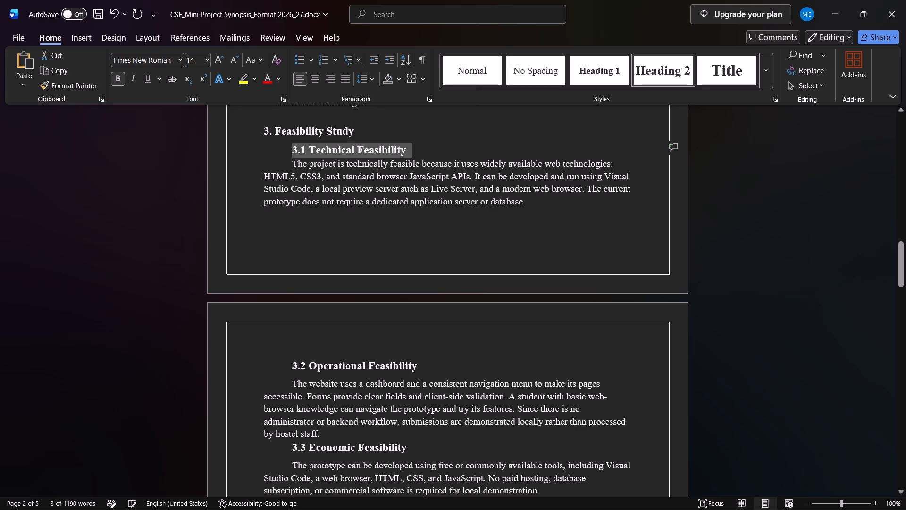
Set the line spacing of the "3.2 Operational Feasibility" heading to 1.15, without any bullet.
left_click_drag(280, 361, 433, 367)
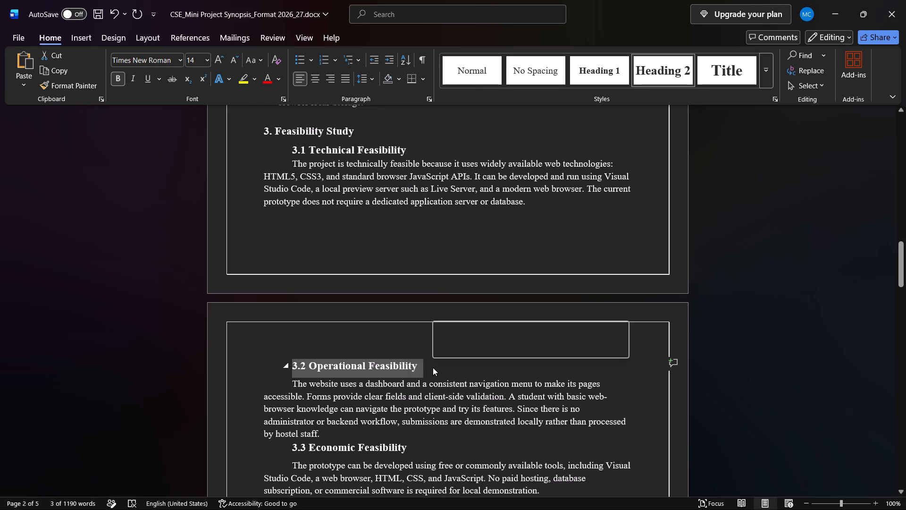
left_click(535, 345)
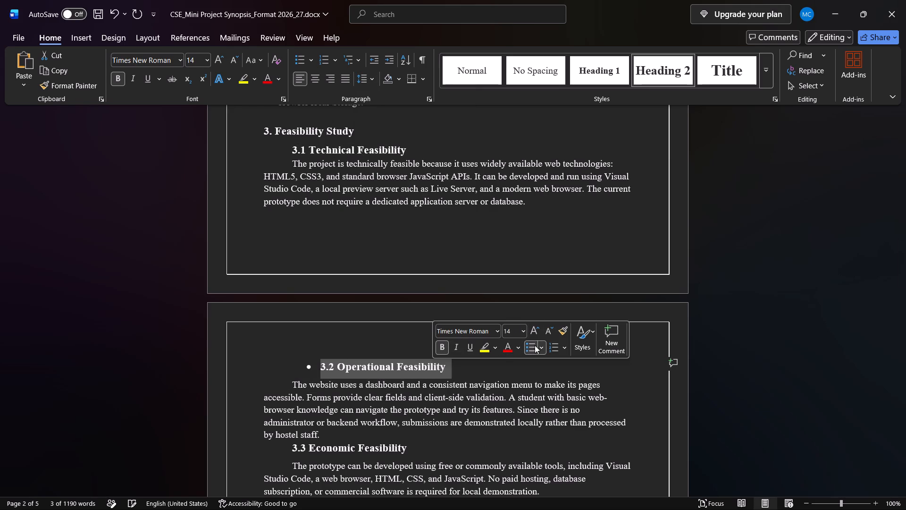
left_click(529, 345)
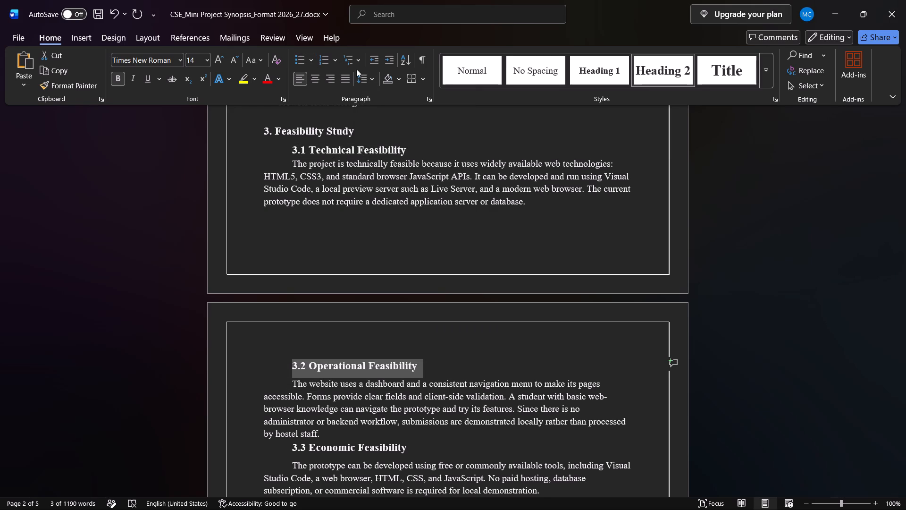
left_click(368, 77)
left_click(388, 114)
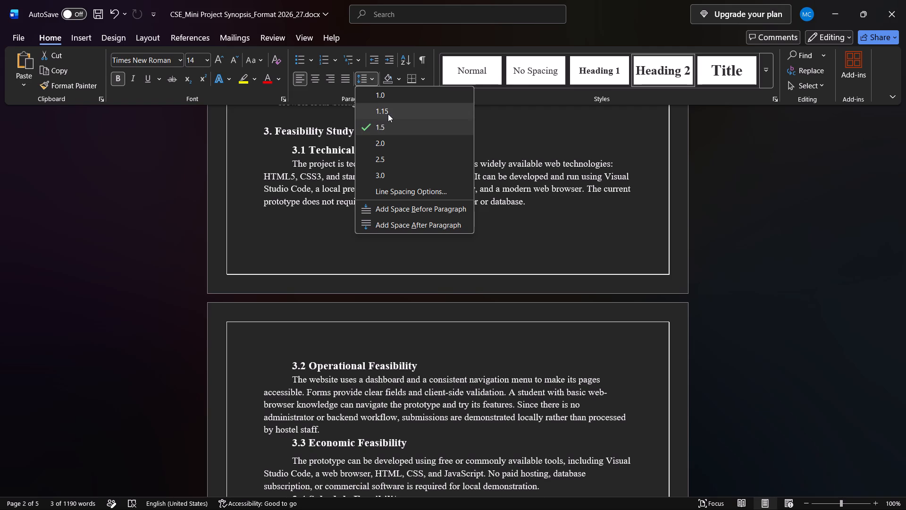
Set the line spacing of the "3.3 Economic Feasibility" heading to 1.15.
scroll(342, 322, "down", 1)
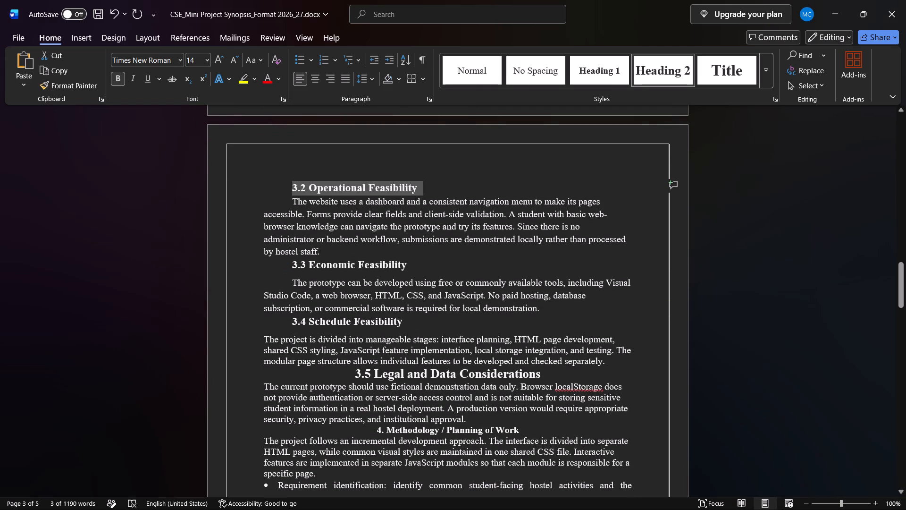
left_click(273, 263)
left_click_drag(273, 263, 424, 273)
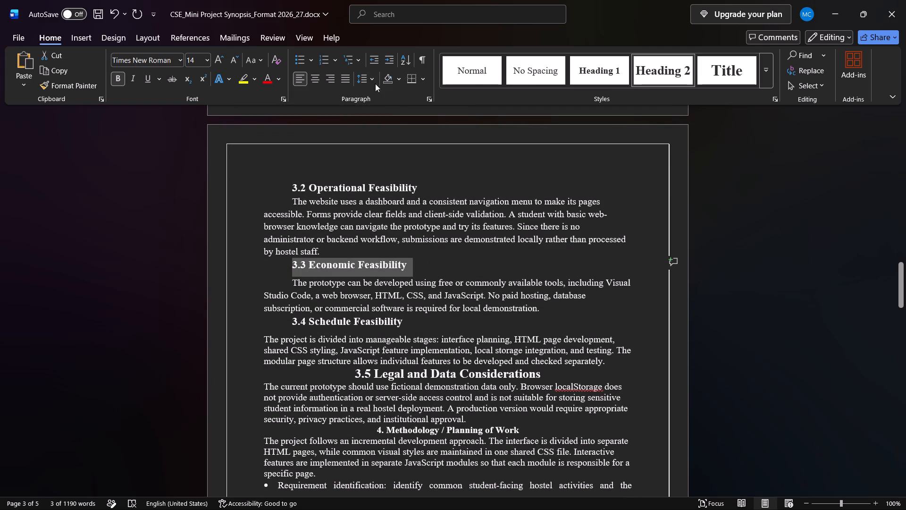
left_click(374, 78)
left_click(382, 105)
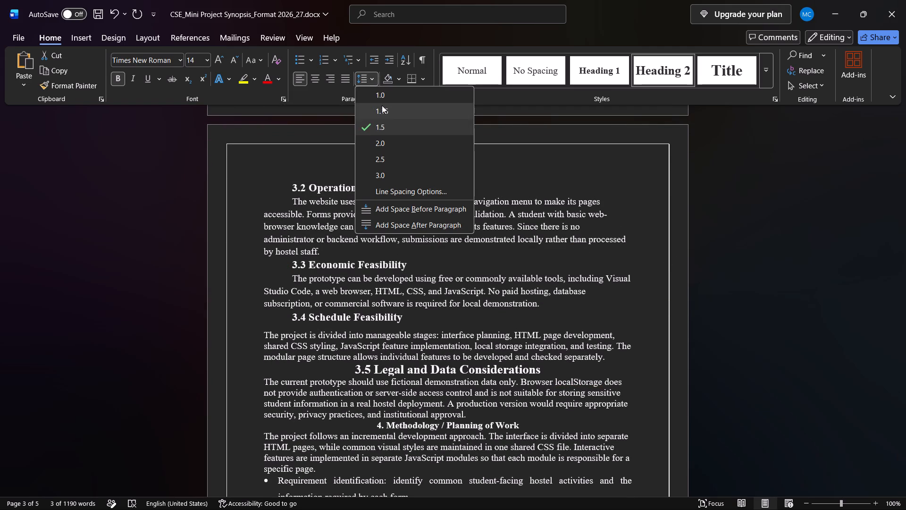
Set the line spacing of the "3.4 Schedule Feasibility" heading to 1.15.
scroll(326, 320, "down", 1)
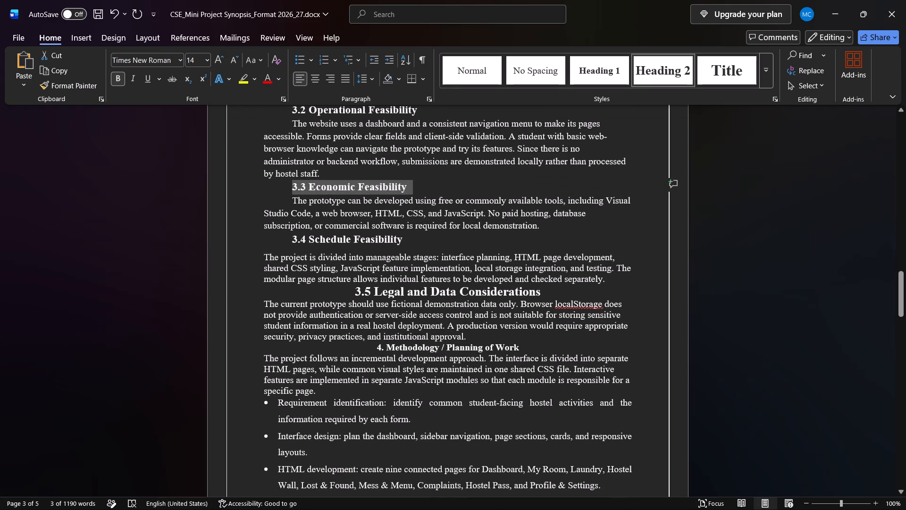
left_click_drag(277, 243, 431, 241)
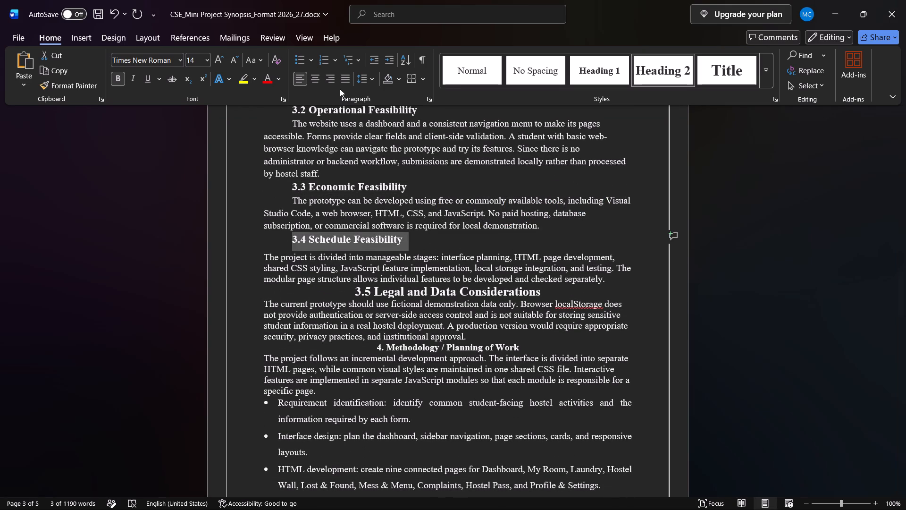
left_click(369, 75)
left_click(379, 107)
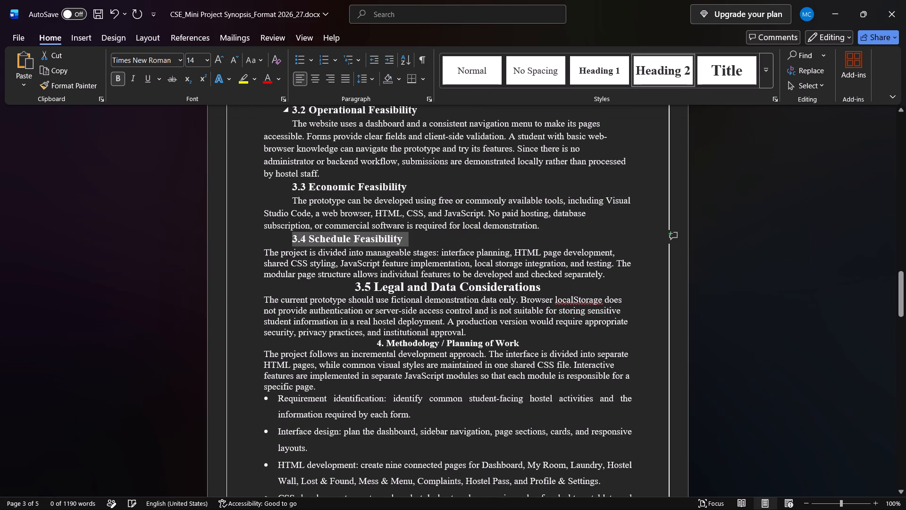
Set the line spacing of the body paragraph under "3.4 Schedule Feasibility" to 1.15.
left_click_drag(253, 242, 445, 262)
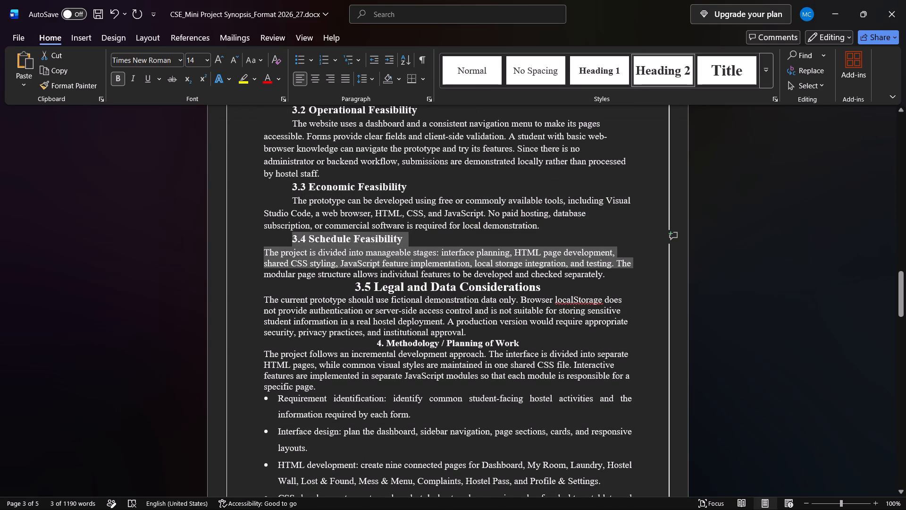
left_click_drag(445, 262, 614, 274)
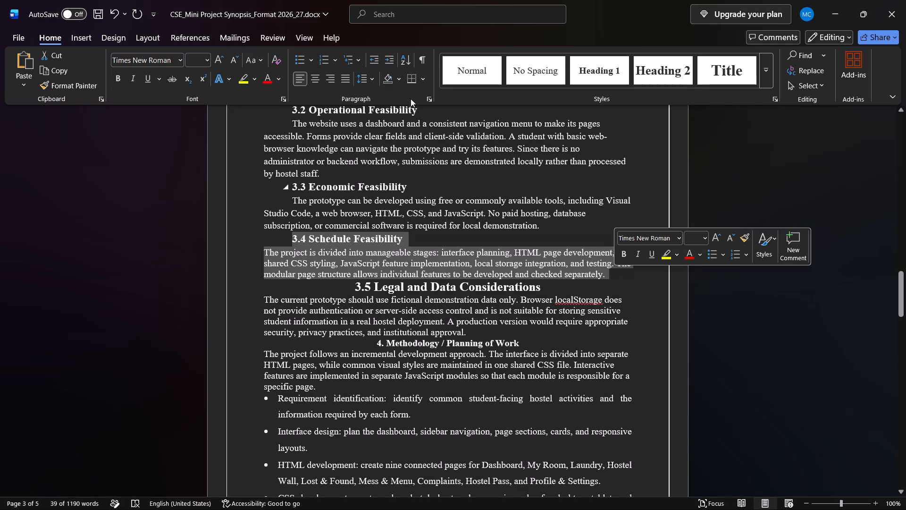
left_click(370, 78)
left_click(376, 108)
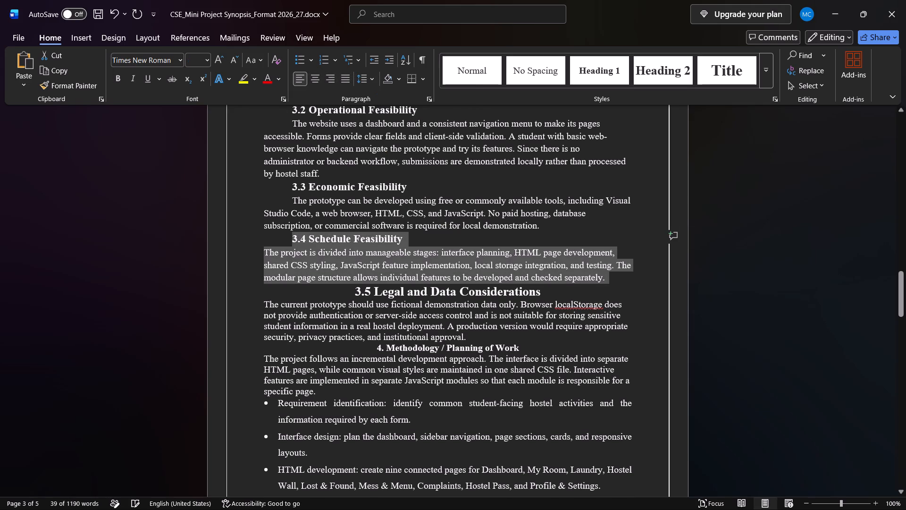
Indent the first line of the "3.4 Schedule Feasibility" paragraph with 12 spaces so it lines up with its heading.
left_click(255, 252)
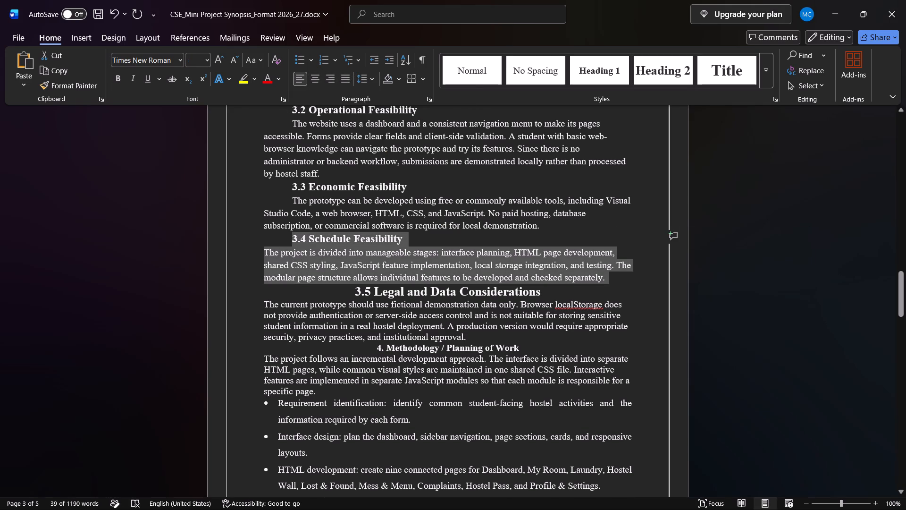
left_click(255, 252)
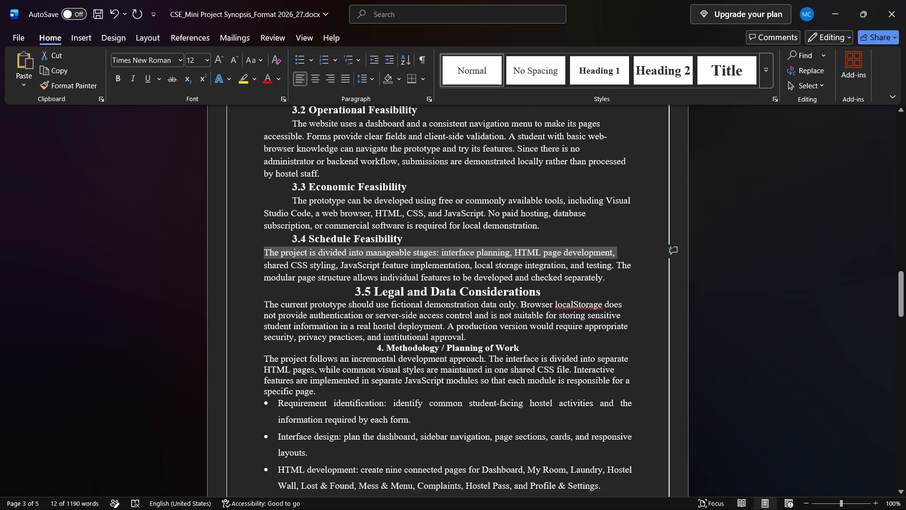
left_click(259, 250)
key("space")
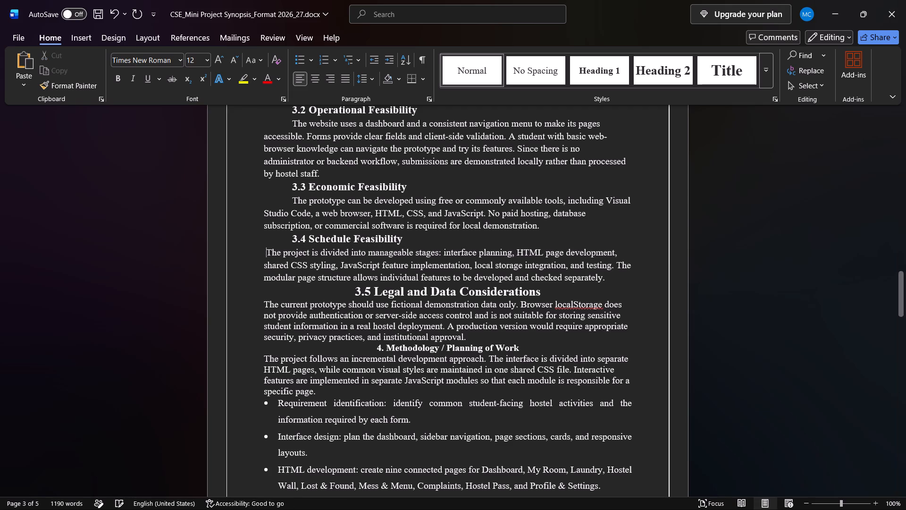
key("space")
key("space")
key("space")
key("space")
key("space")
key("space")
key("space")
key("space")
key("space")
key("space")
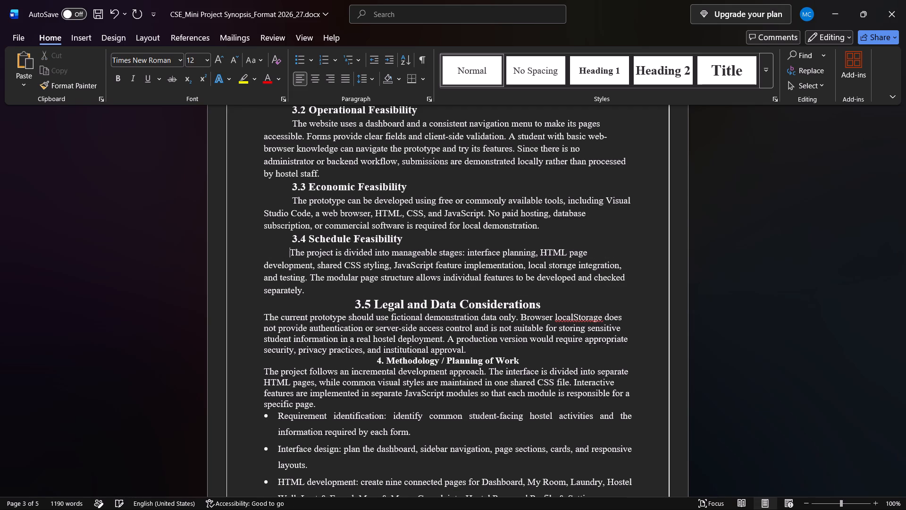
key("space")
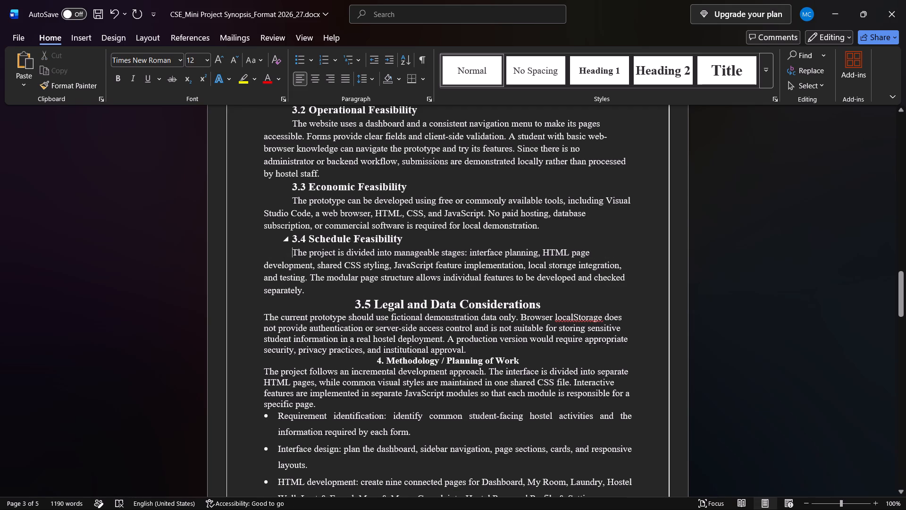
Format the "3.5 Legal and Data Considerations" heading at font size 14, left-aligned, with 1.15 line spacing.
scroll(328, 238, "up", 1)
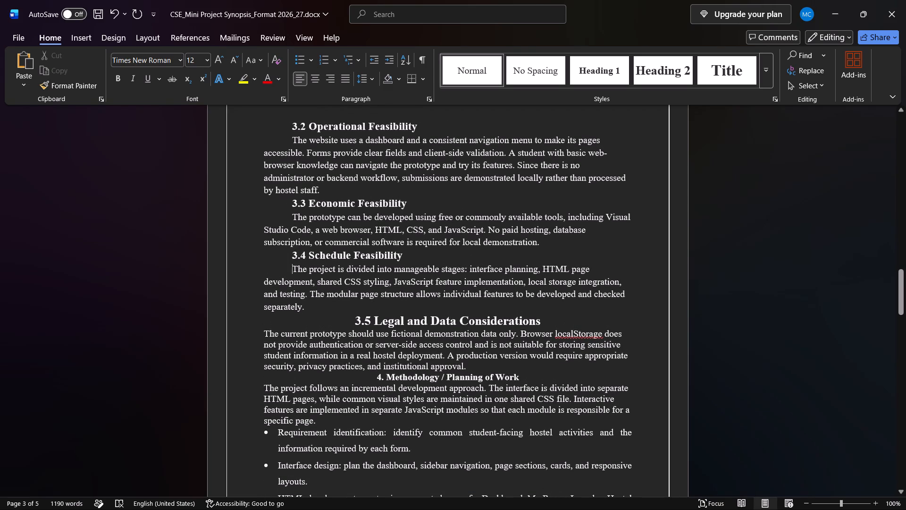
scroll(680, 209, "down", 1)
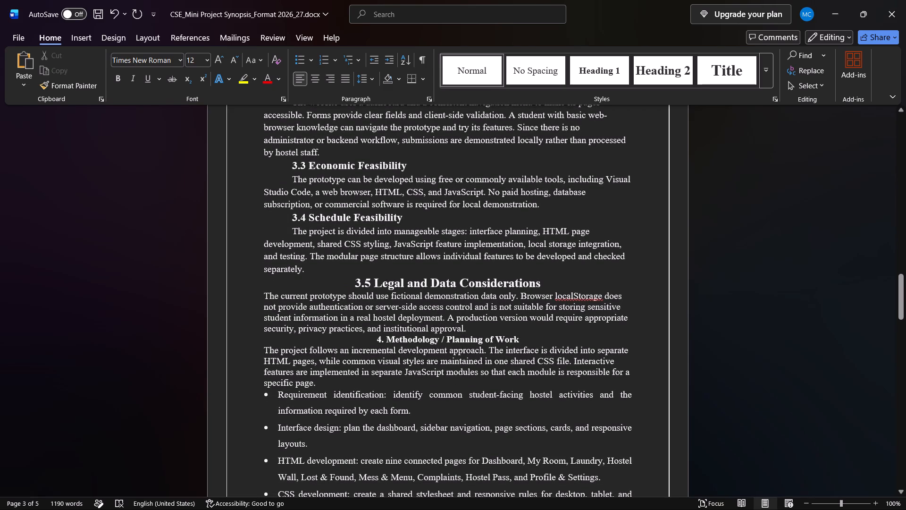
left_click_drag(572, 291, 407, 285)
left_click(548, 283)
left_click_drag(548, 283, 379, 267)
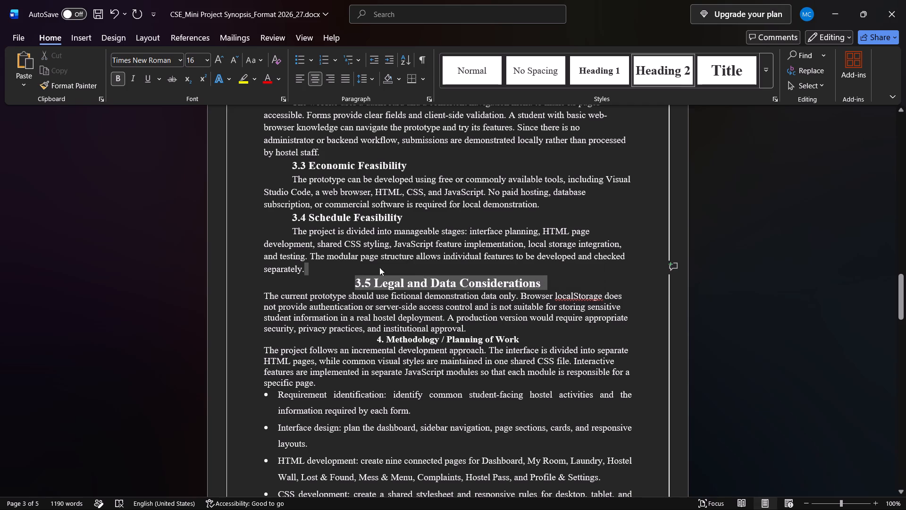
left_click_drag(379, 267, 330, 274)
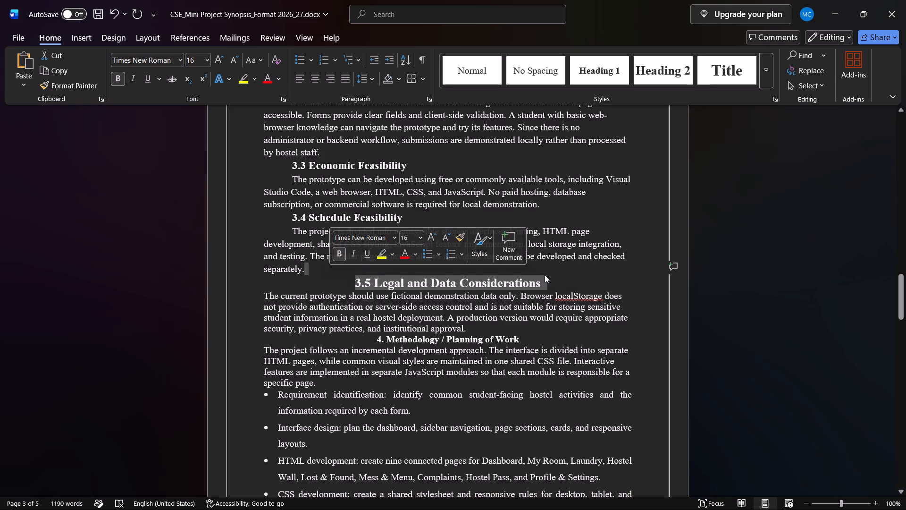
left_click(545, 275)
left_click_drag(558, 278, 350, 283)
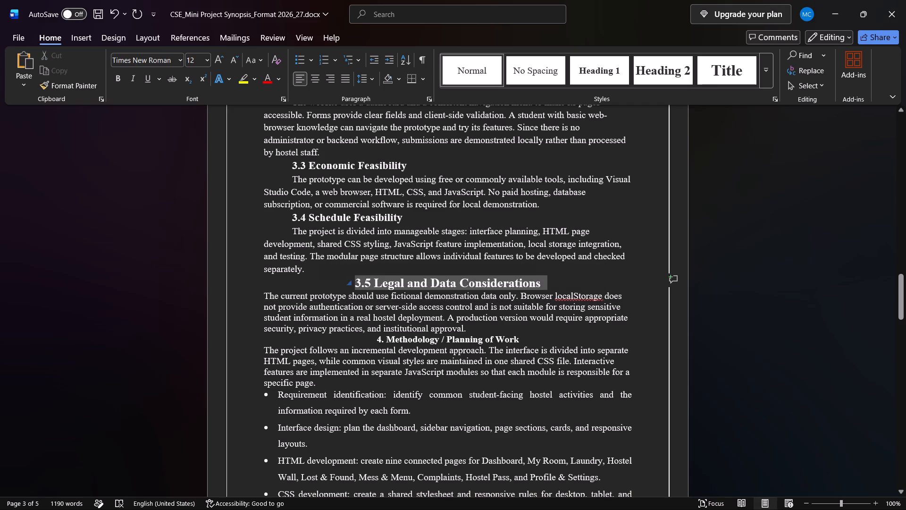
left_click_drag(350, 283, 353, 283)
left_click(464, 246)
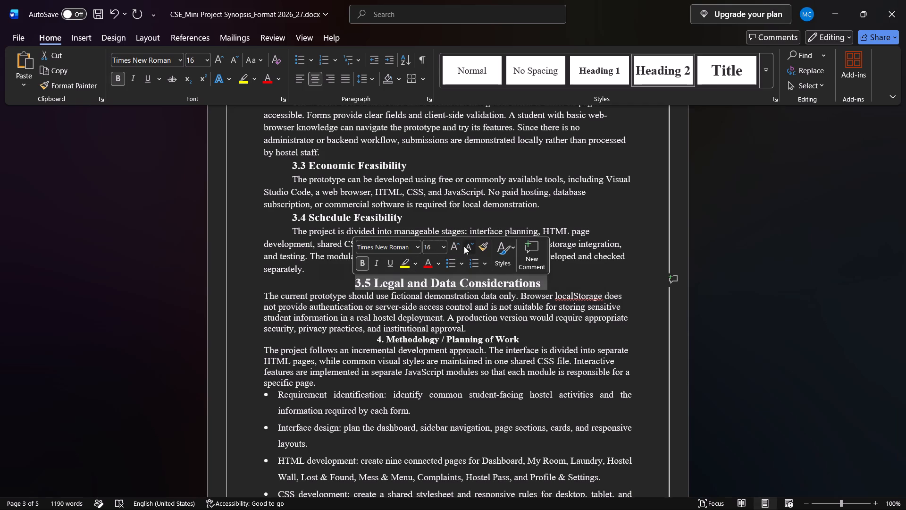
left_click(301, 82)
left_click(369, 83)
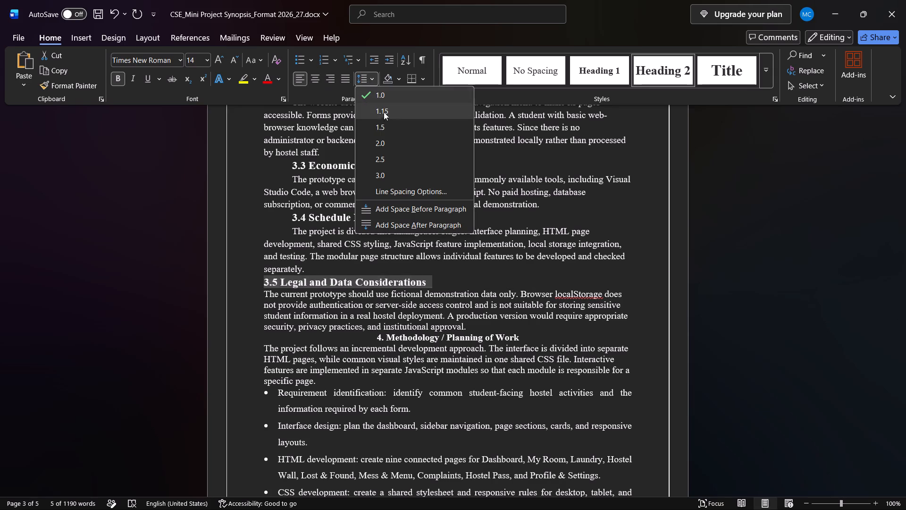
left_click(391, 112)
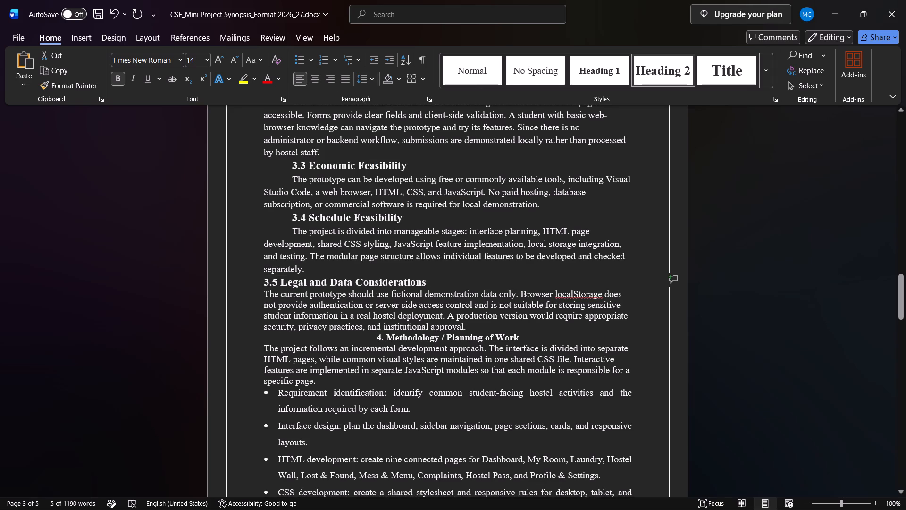
left_click(258, 279)
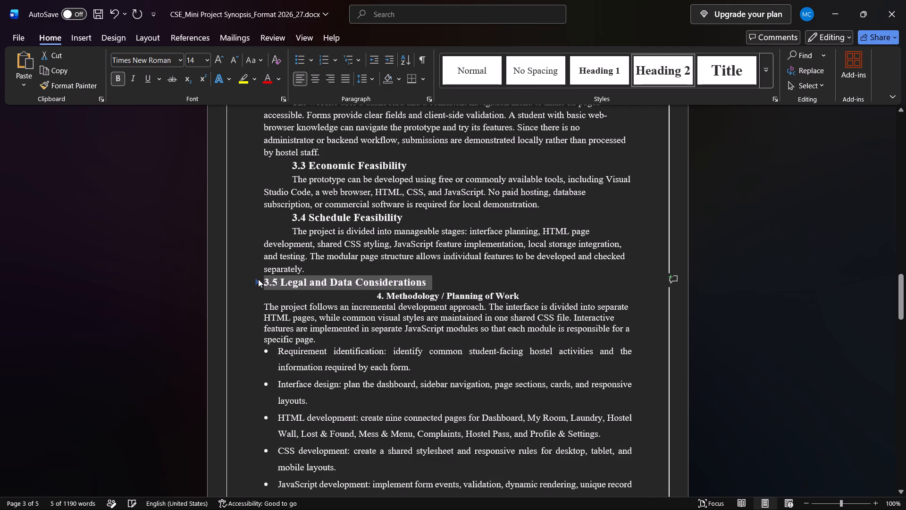
left_click(258, 279)
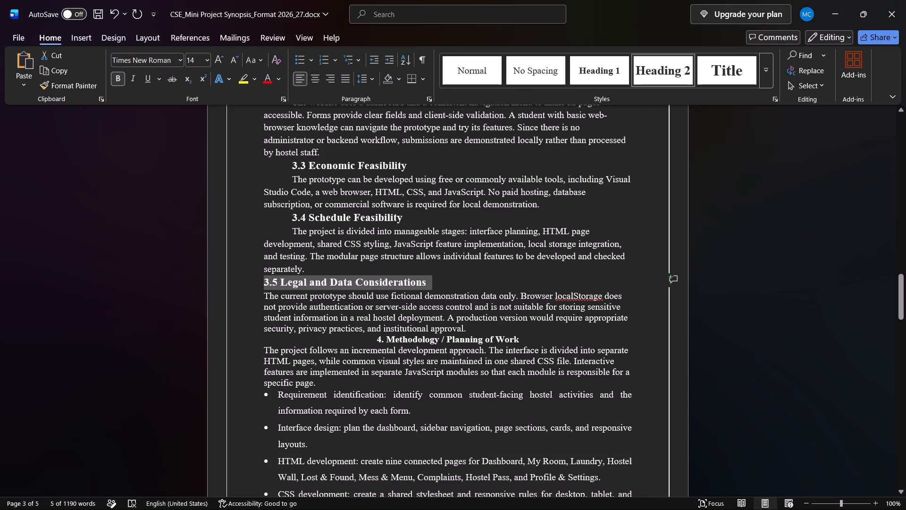
Insert a blank line before each of the 3.3 Economic, 3.4 Schedule and 3.5 Legal and Data Considerations headings.
scroll(328, 261, "up", 1)
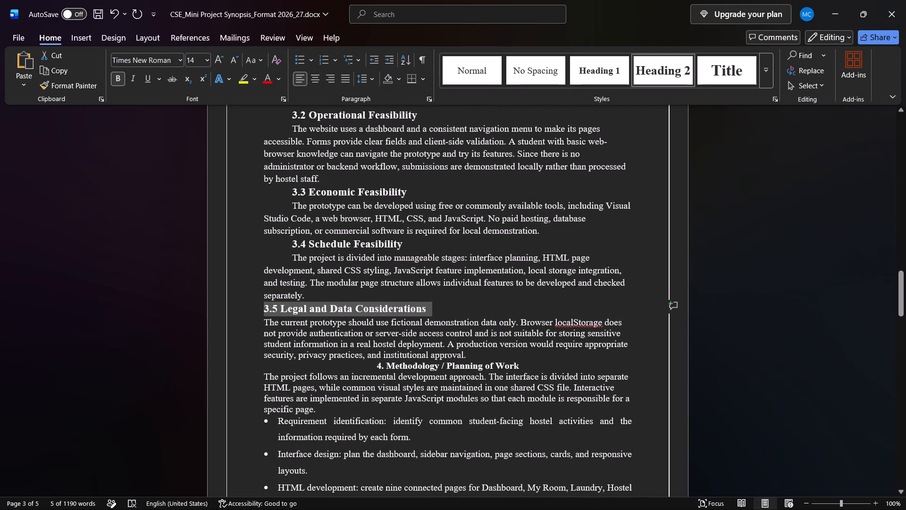
left_click(334, 183)
key("Return")
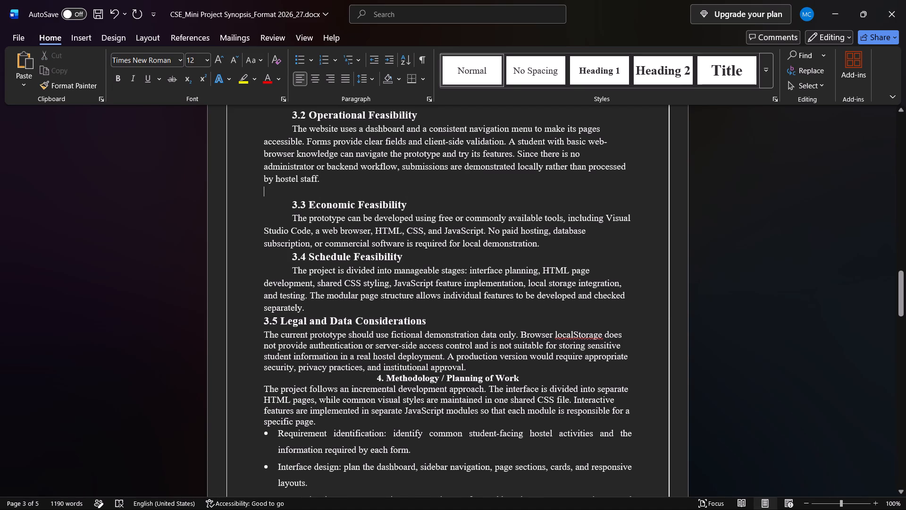
left_click(541, 245)
key("Return")
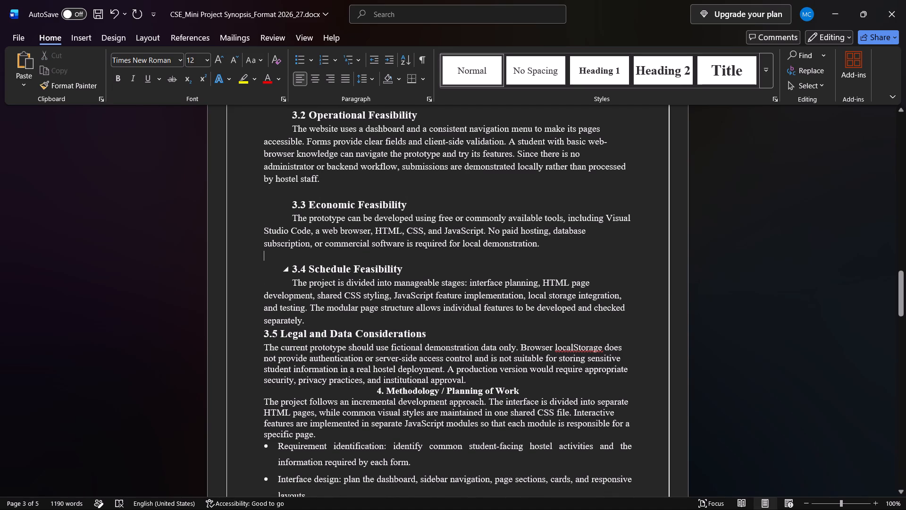
left_click(610, 315)
key("Return")
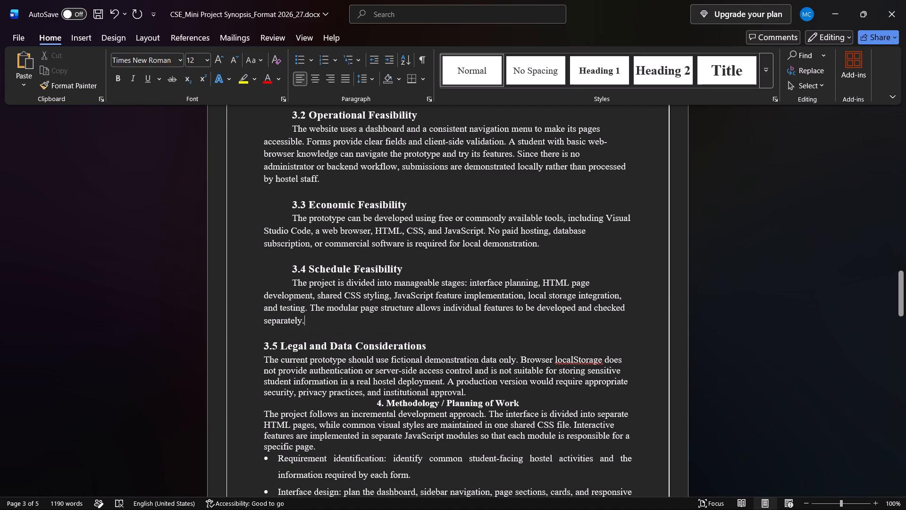
Review the layout from the feasibility study sections through the methodology list to the DORMIX system architecture figure.
scroll(468, 324, "up", 3)
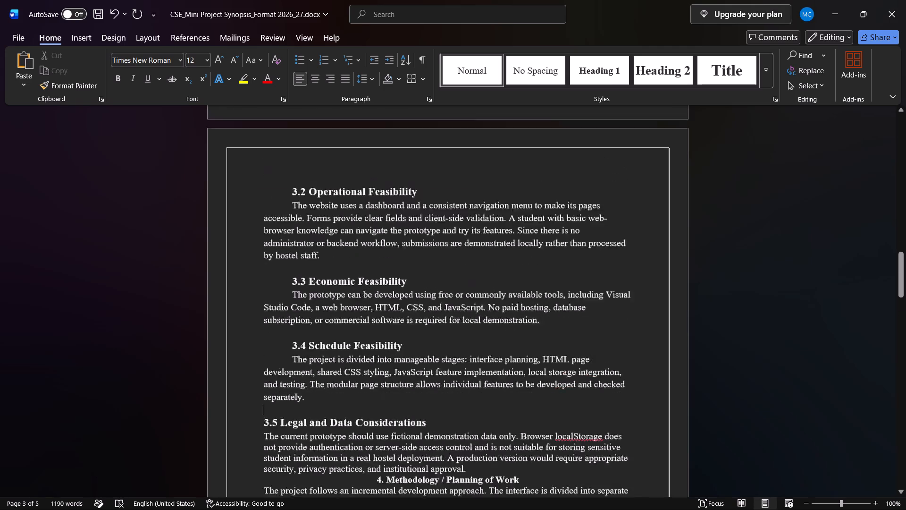
scroll(468, 324, "up", 3)
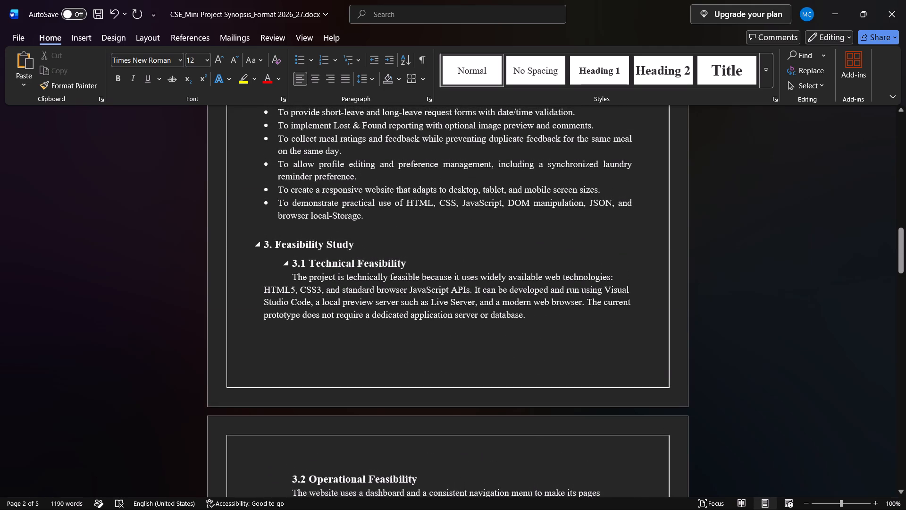
scroll(388, 248, "down", 4)
scroll(388, 248, "up", 1)
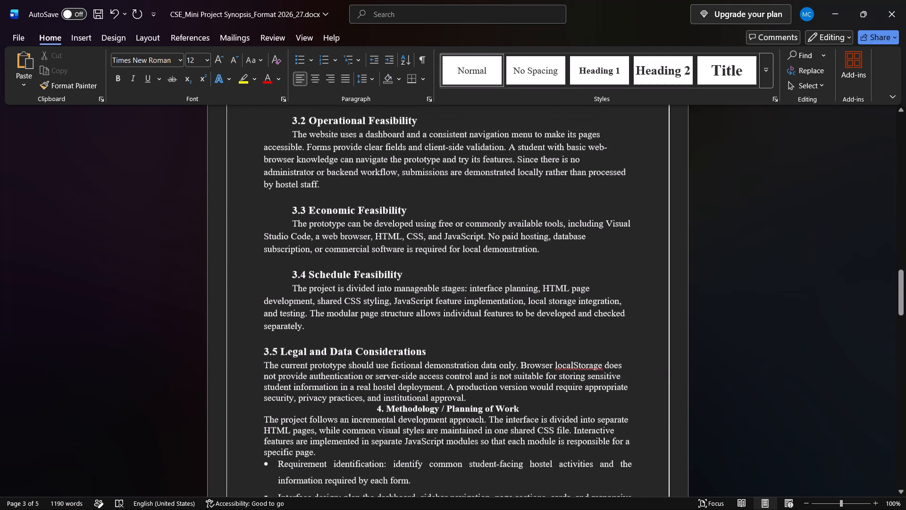
scroll(388, 248, "up", 1)
scroll(388, 248, "down", 2)
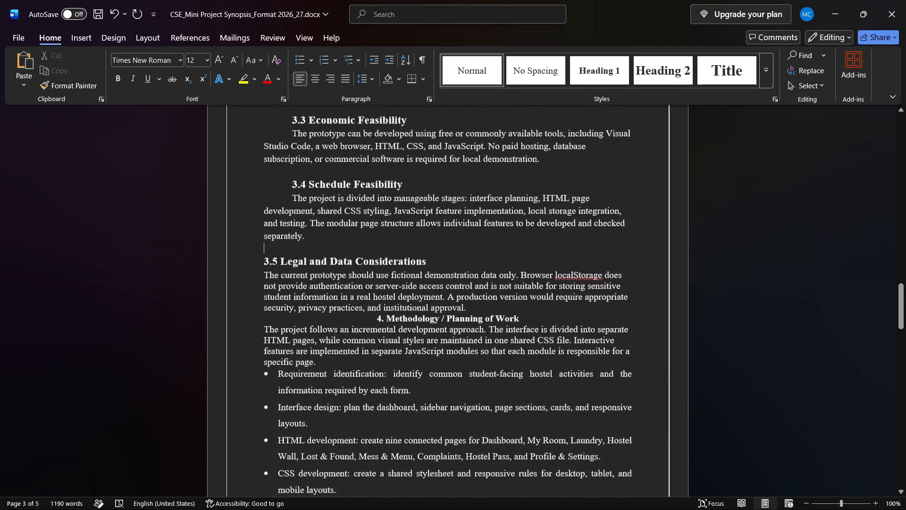
scroll(388, 248, "down", 3)
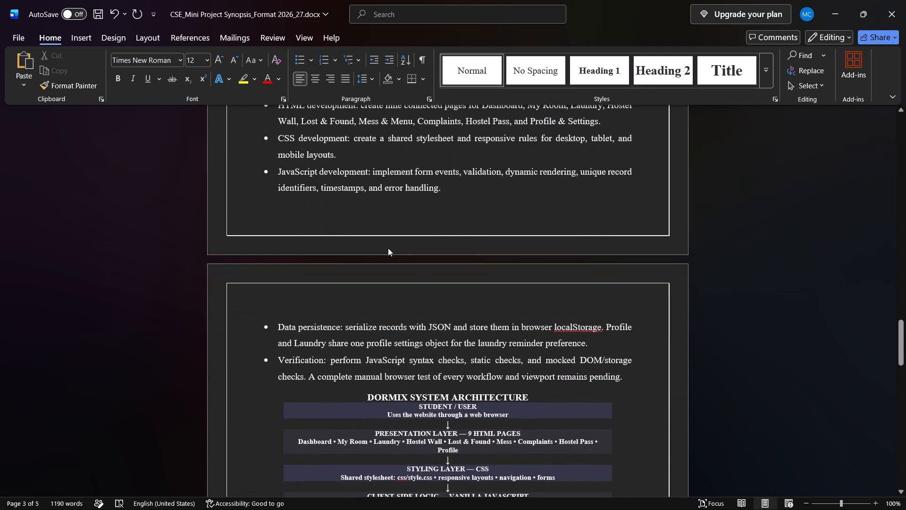
scroll(388, 248, "down", 1)
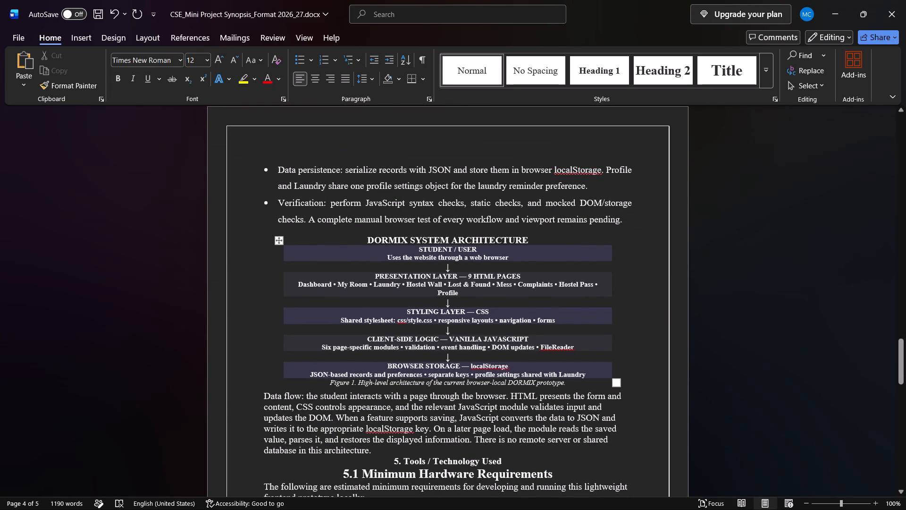
left_click(414, 322)
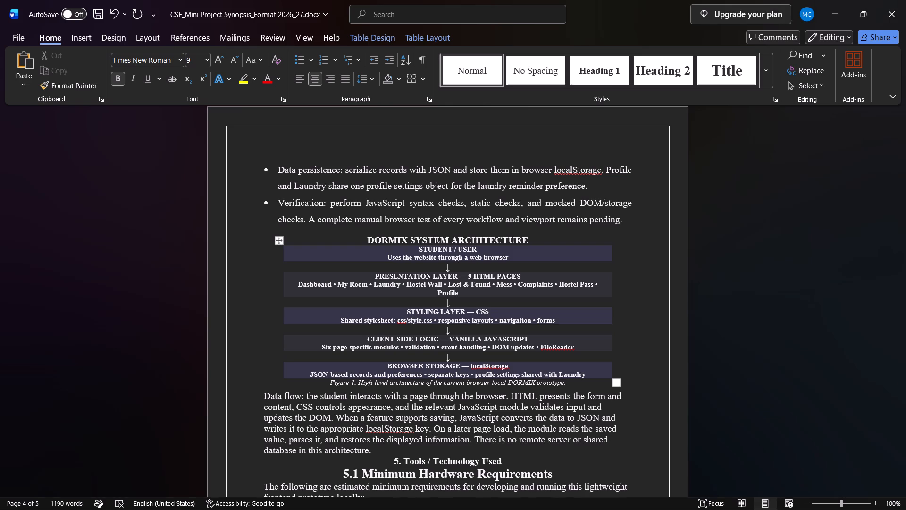
scroll(476, 361, "up", 4)
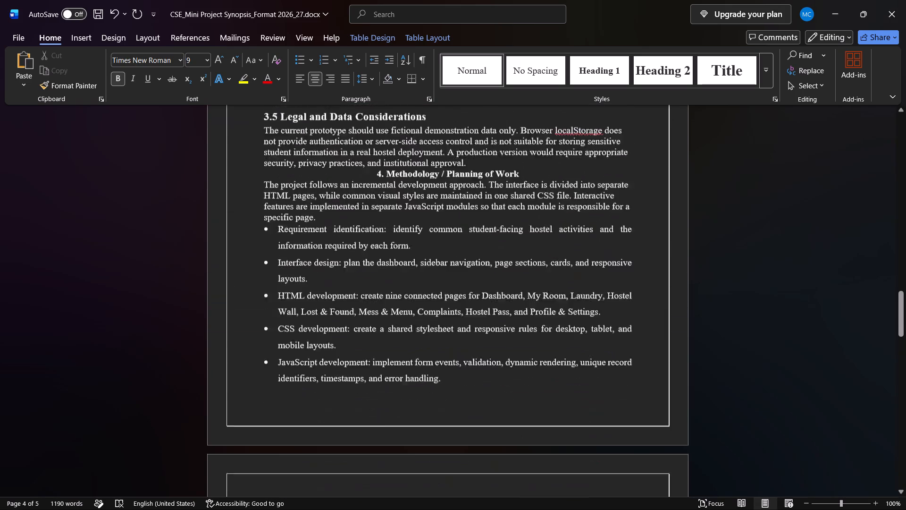
scroll(476, 361, "up", 2)
scroll(476, 361, "down", 3)
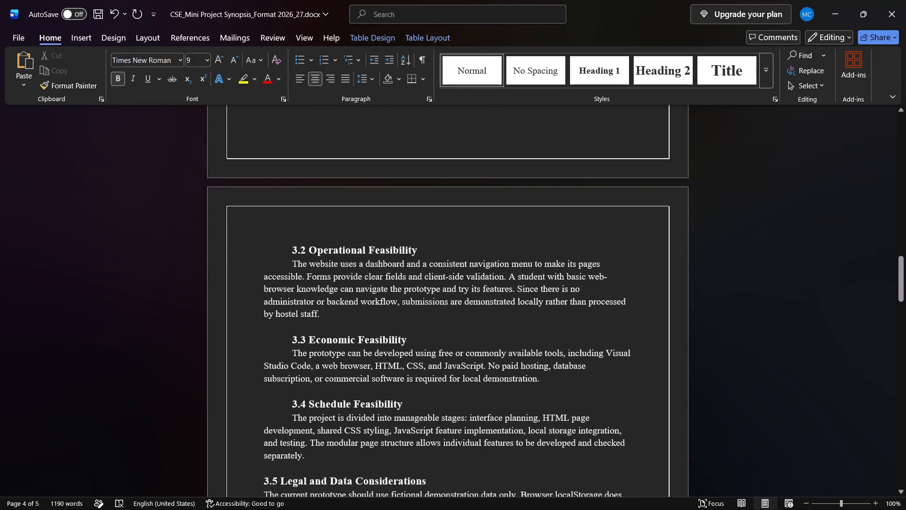
scroll(476, 361, "down", 2)
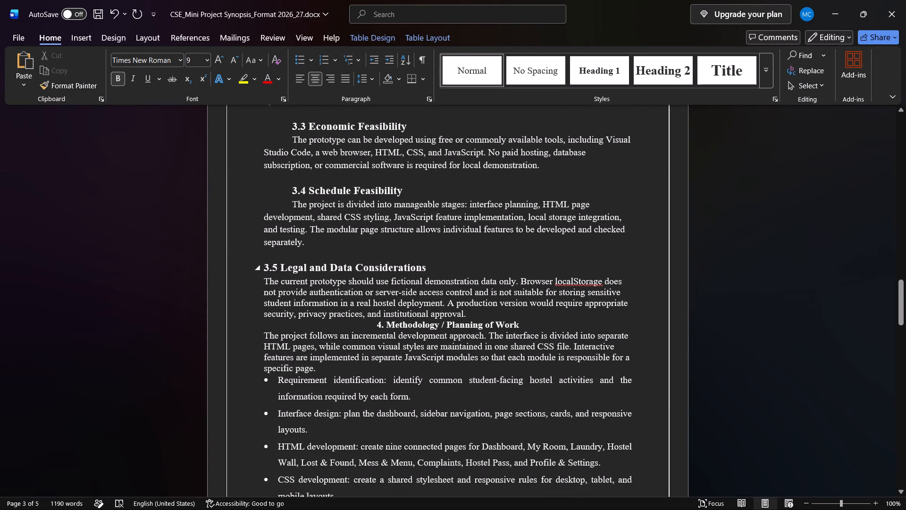
Indent the "3.5 Legal and Data Considerations" heading by applying the current multilevel list format and removing its automatic number.
left_click_drag(439, 265, 235, 271)
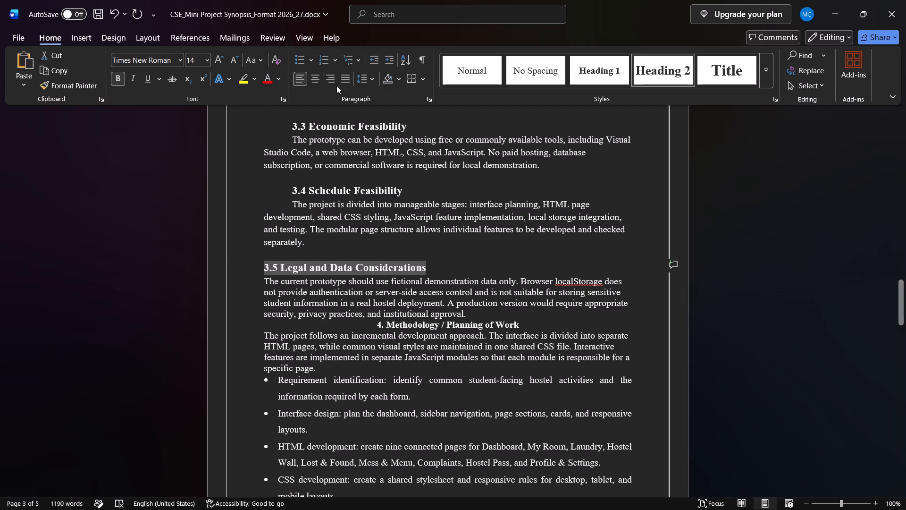
left_click(361, 59)
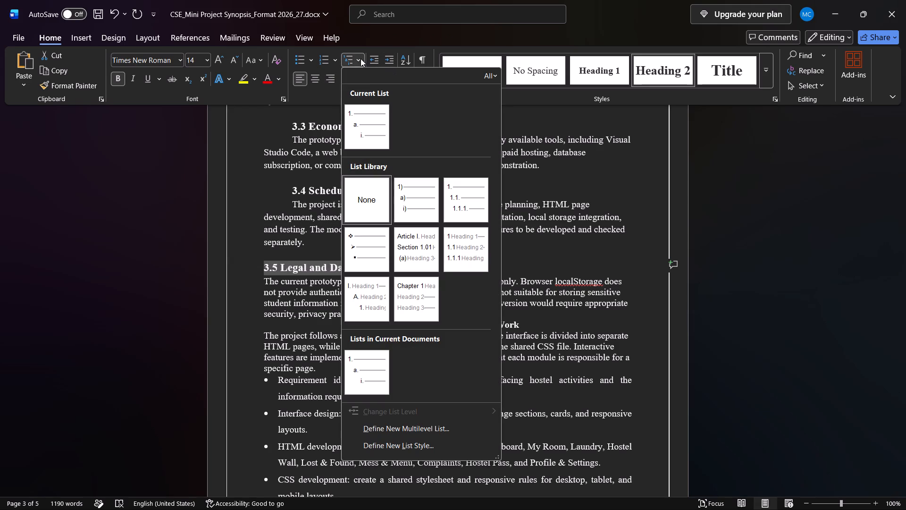
left_click(363, 119)
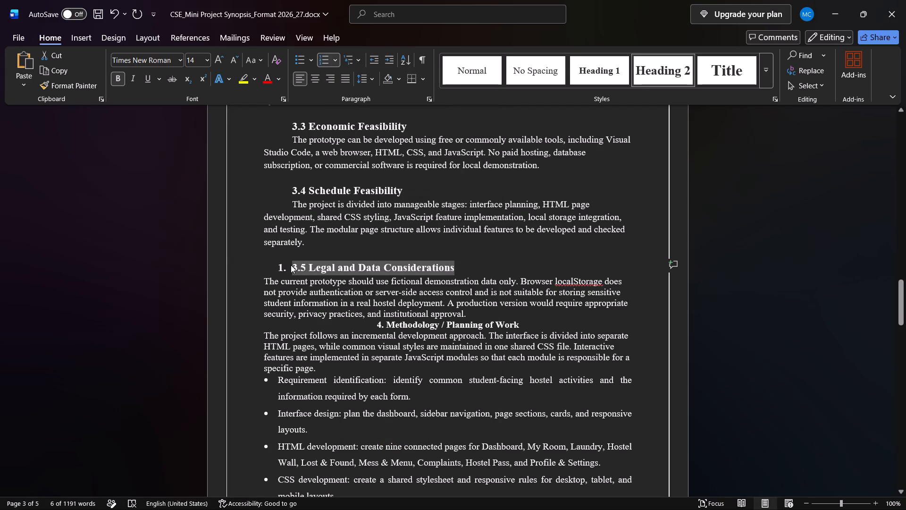
left_click(291, 265)
key("BackSpace")
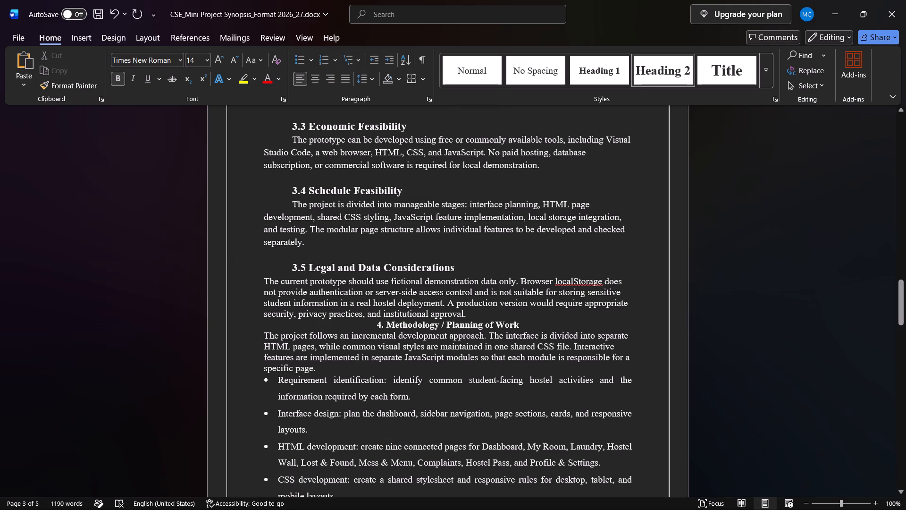
Indent the first line of the "3.5 Legal and Data Considerations" paragraph with 12 spaces so it lines up with its heading.
left_click(257, 276)
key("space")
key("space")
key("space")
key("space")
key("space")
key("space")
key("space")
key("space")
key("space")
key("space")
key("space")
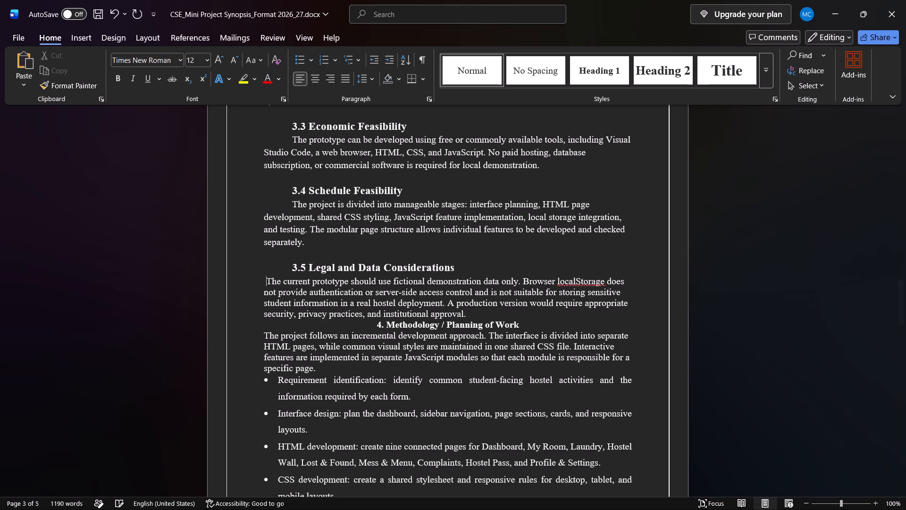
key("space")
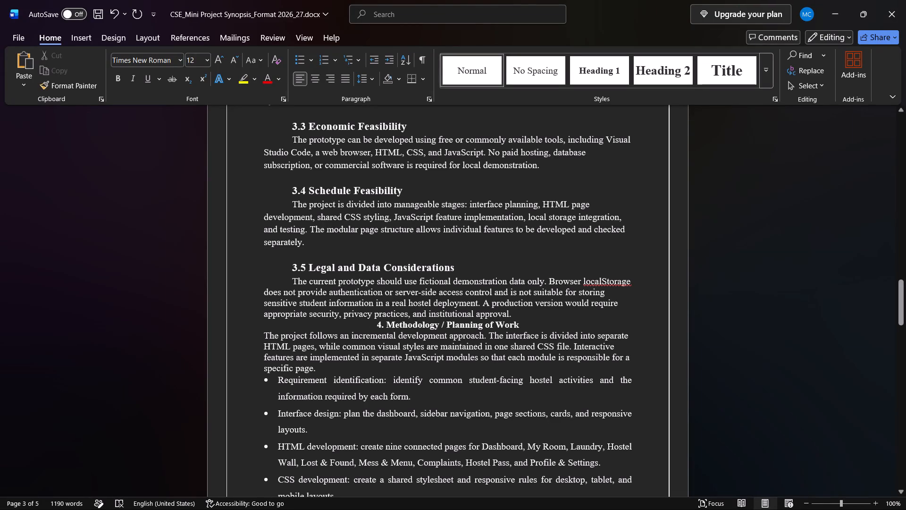
Hyphenate "localStorage" as "local-Storage" in the 3.5 Legal and Data Considerations paragraph.
left_click(601, 280)
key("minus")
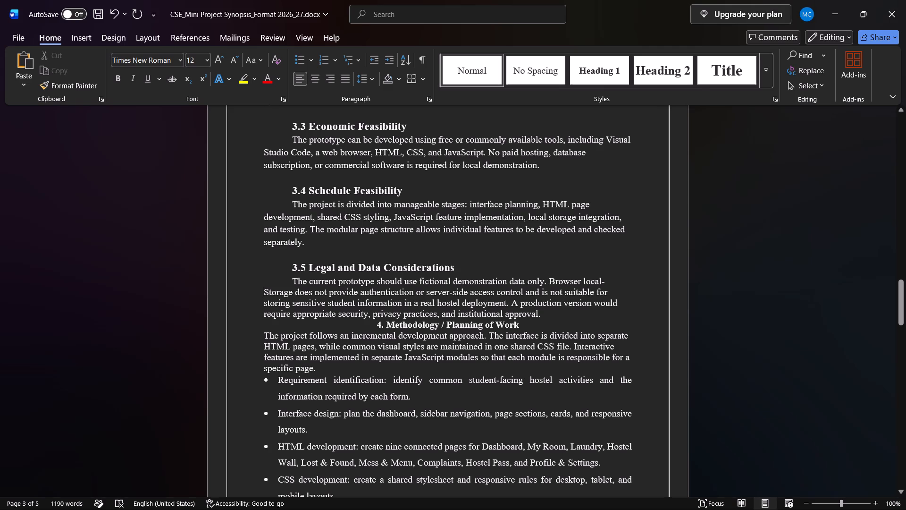
Insert a single blank line between the 3.5 paragraph and the "4. Methodology / Planning of Work" heading.
left_click(549, 315)
key("Return")
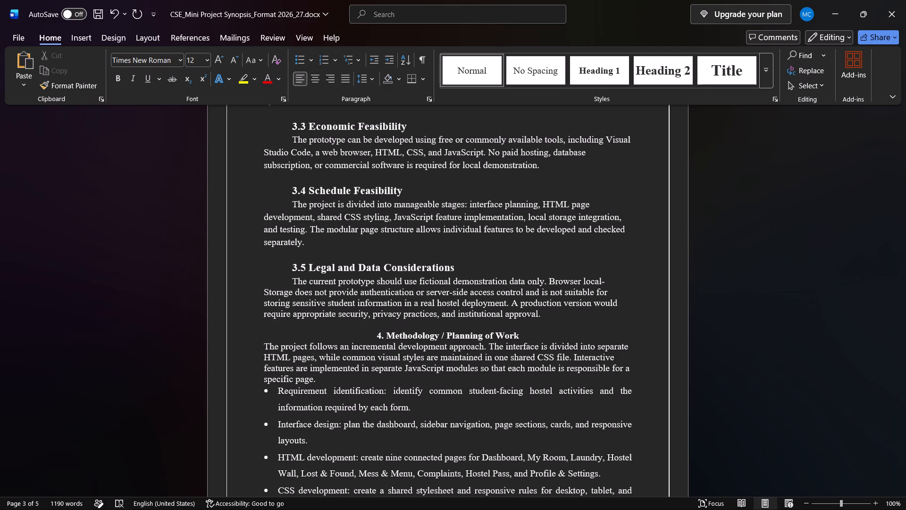
key("Return")
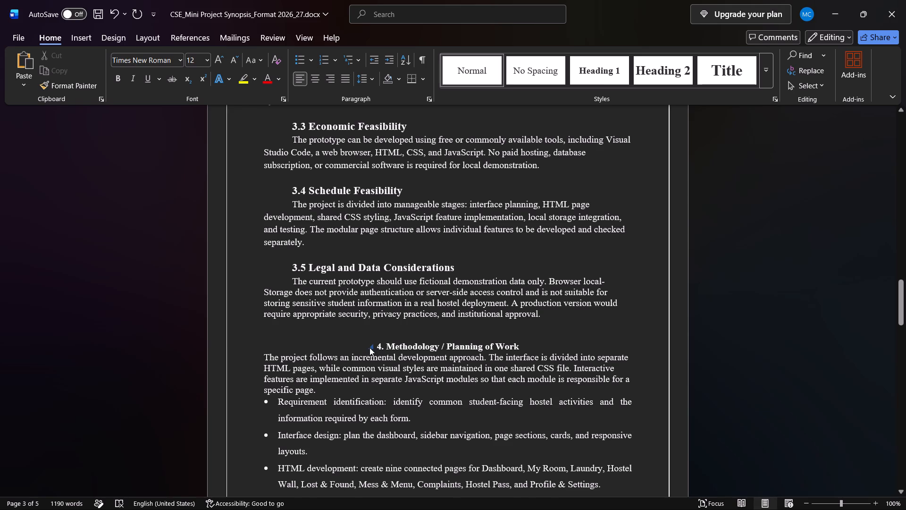
key("BackSpace")
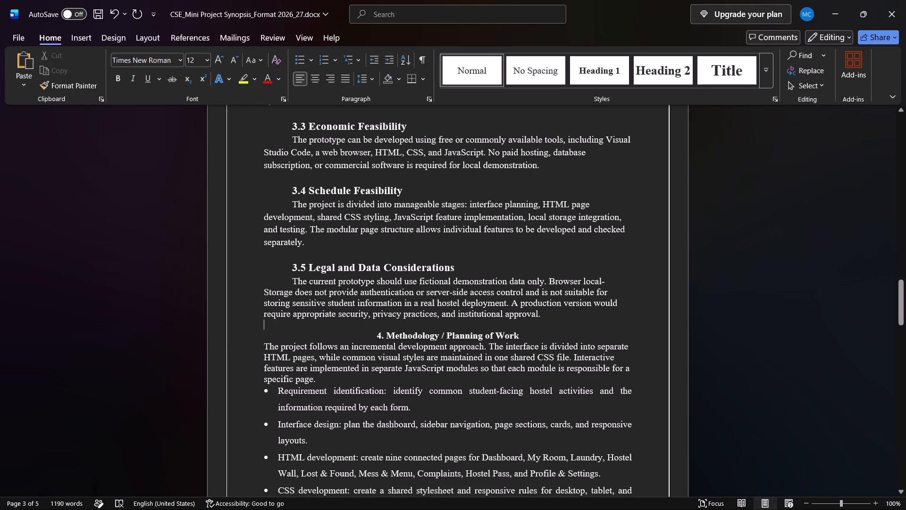
left_click_drag(523, 335, 382, 332)
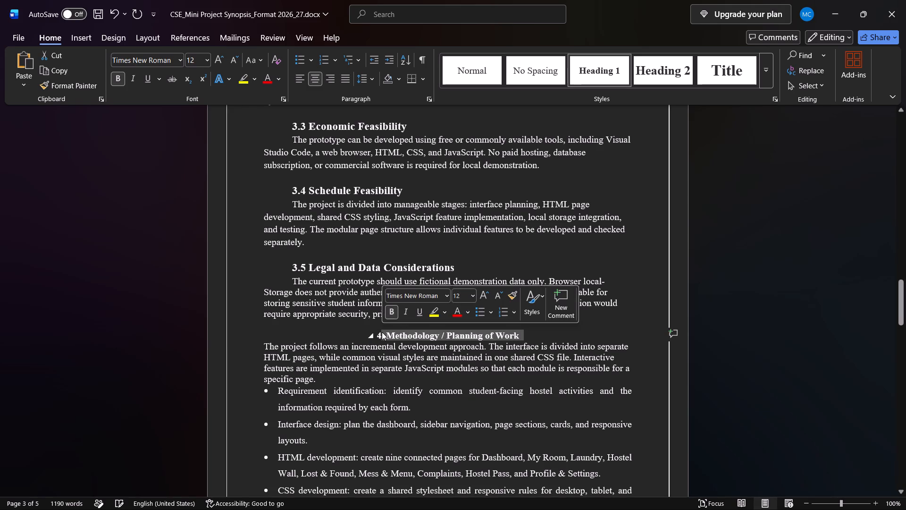
key("ctrl+z")
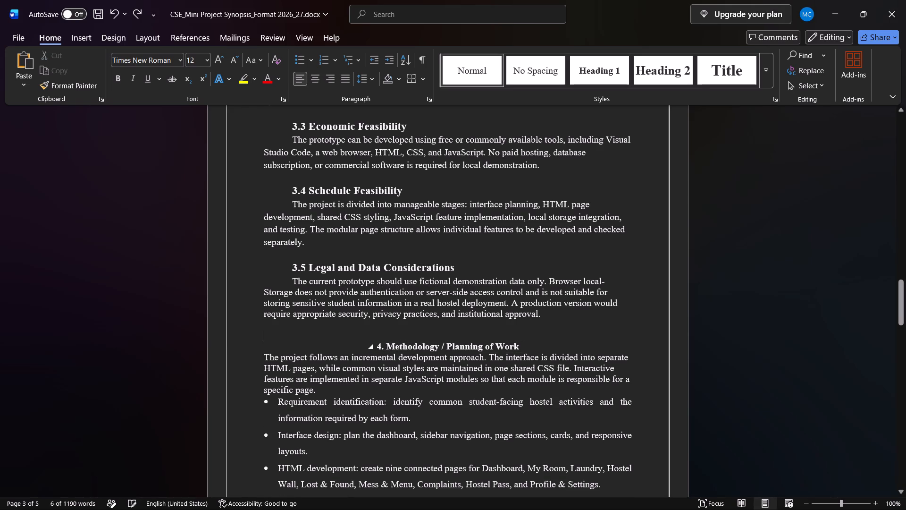
key("BackSpace")
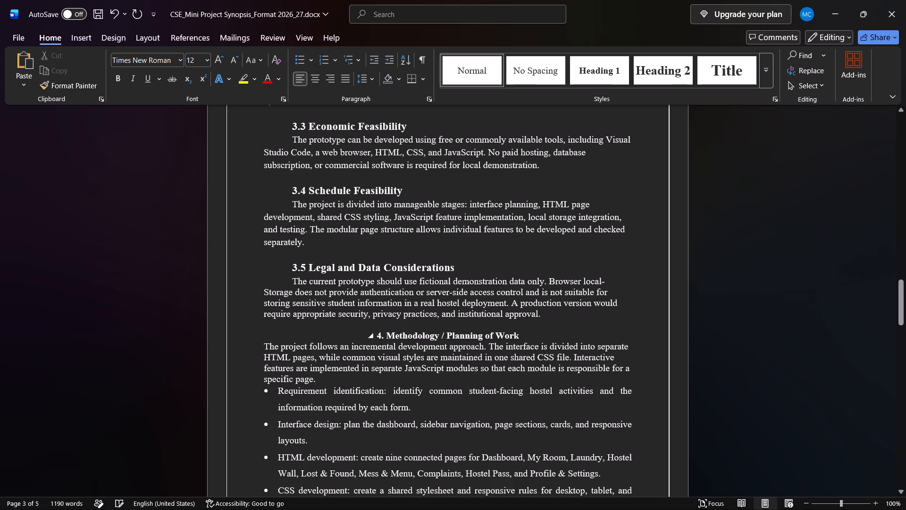
Left-align the "4. Methodology / Planning of Work" heading and set its font size to 14.
left_click_drag(540, 337, 379, 333)
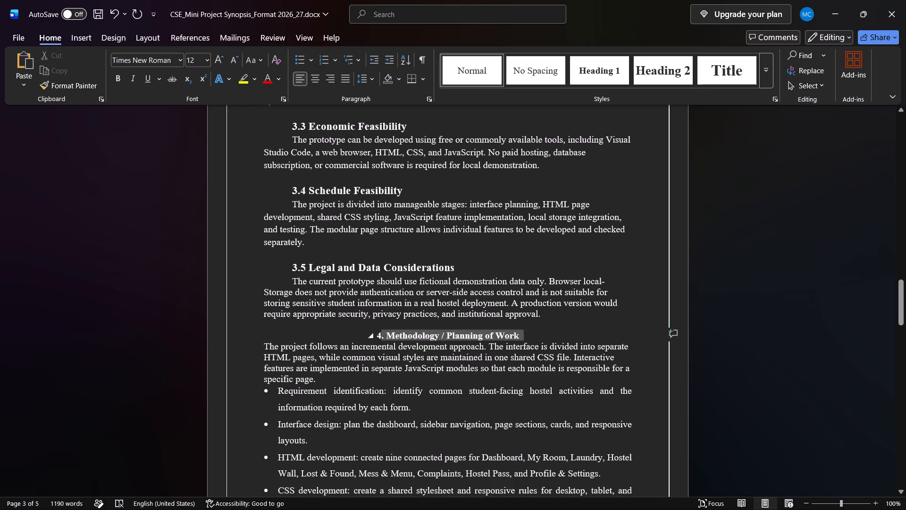
left_click_drag(379, 333, 369, 333)
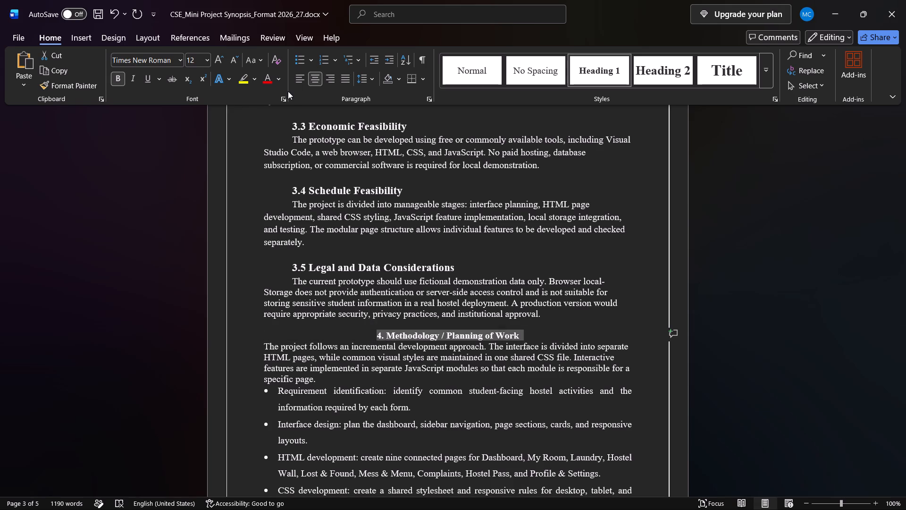
left_click(310, 76)
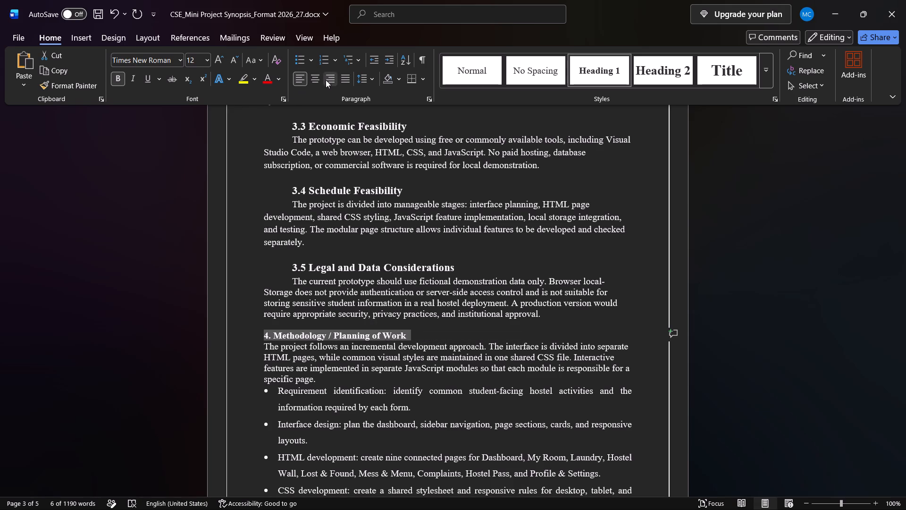
left_click(220, 62)
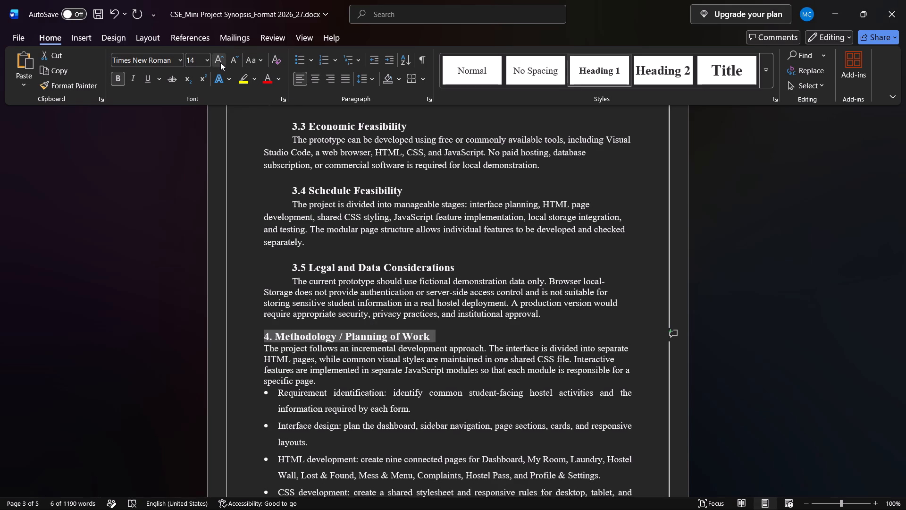
left_click(398, 327)
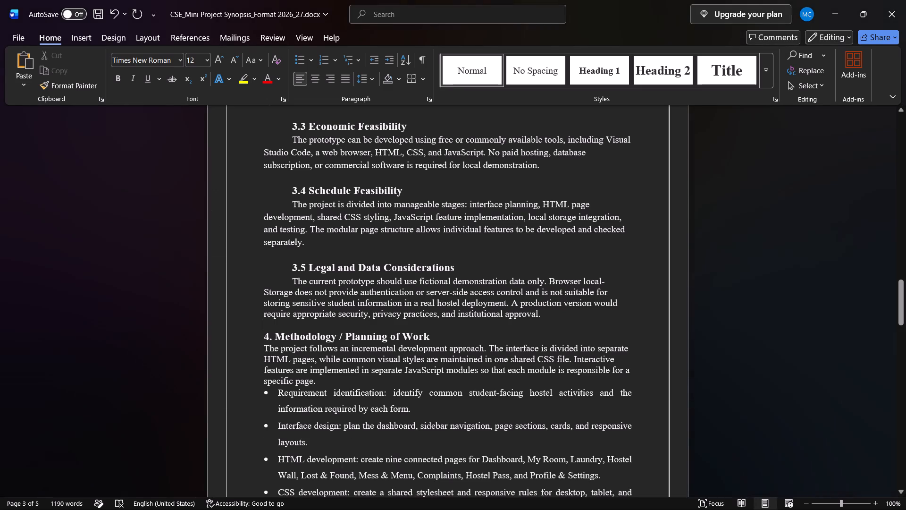
Shorten the section 4 heading to "4. Methodology" by deleting "/ Planning of Work".
left_click(432, 336)
key("ctrl+BackSpace")
key("ctrl+BackSpace")
key("ctrl+BackSpace")
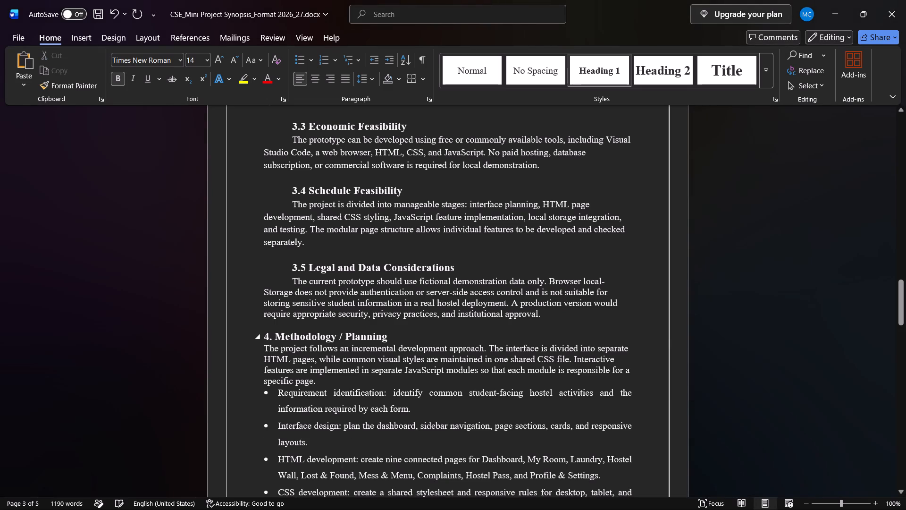
key("BackSpace")
key("BackSpace")
left_click(344, 337)
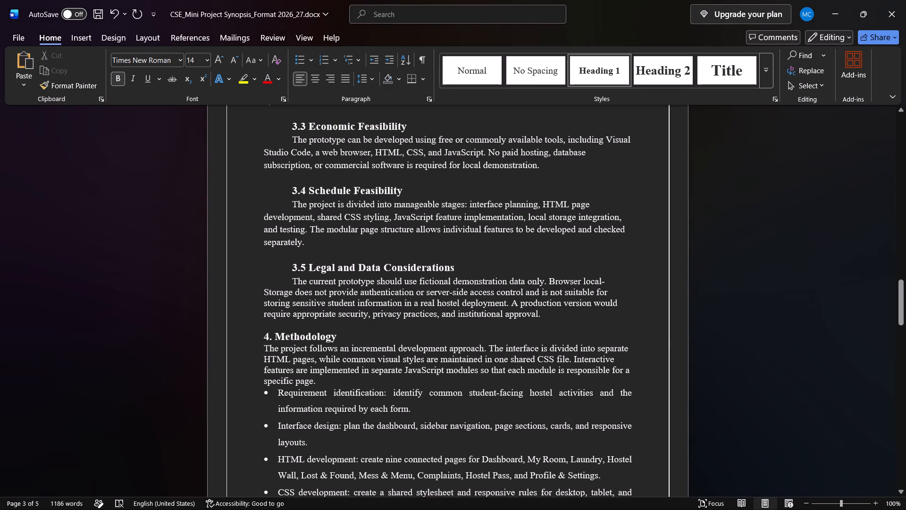
Compare the "4. Methodology" heading with the 3.4 and 3.5 headings and set its line spacing to 1.5.
left_click(435, 263)
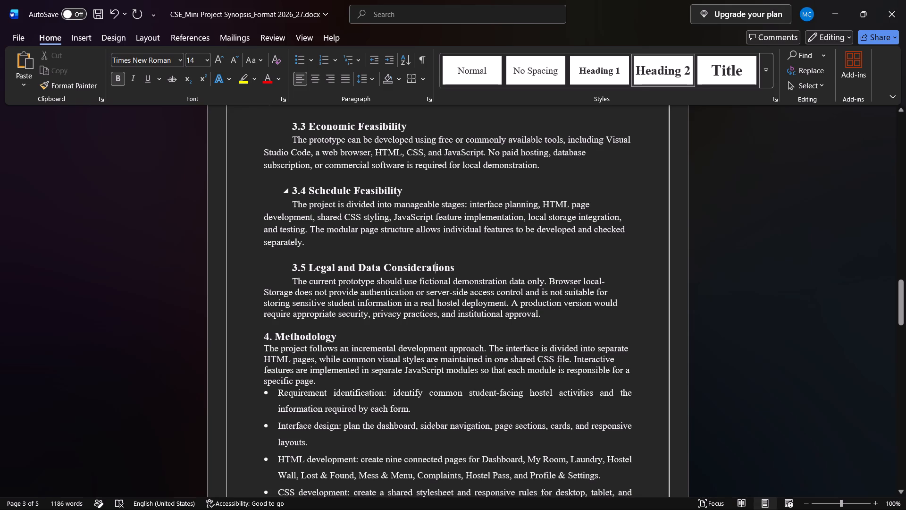
left_click(375, 190)
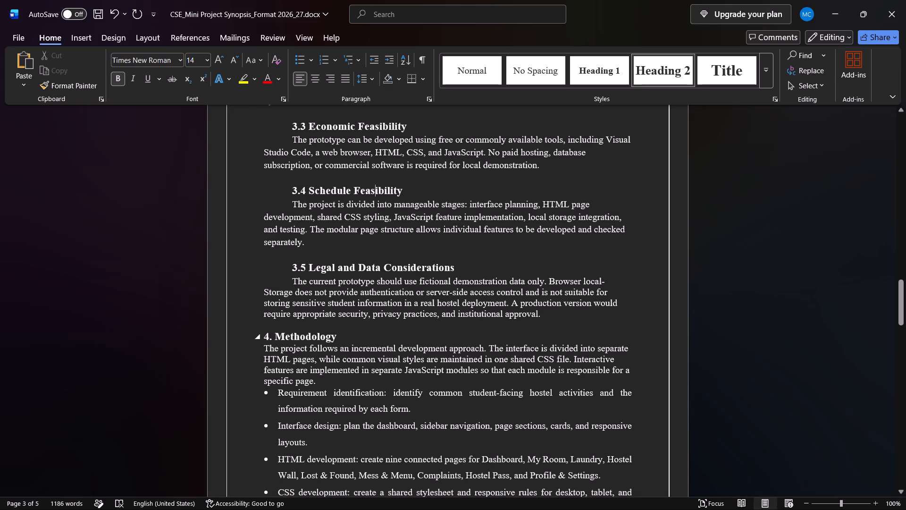
left_click(303, 340)
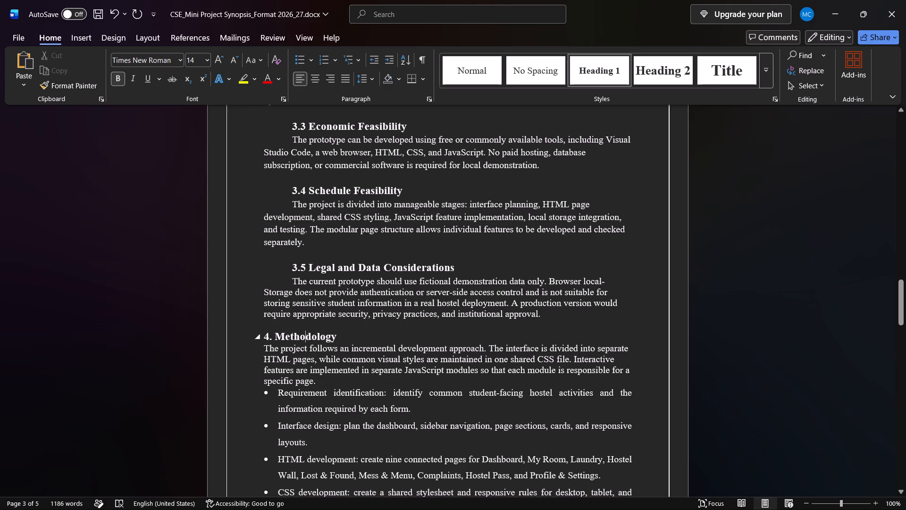
left_click_drag(345, 336, 261, 334)
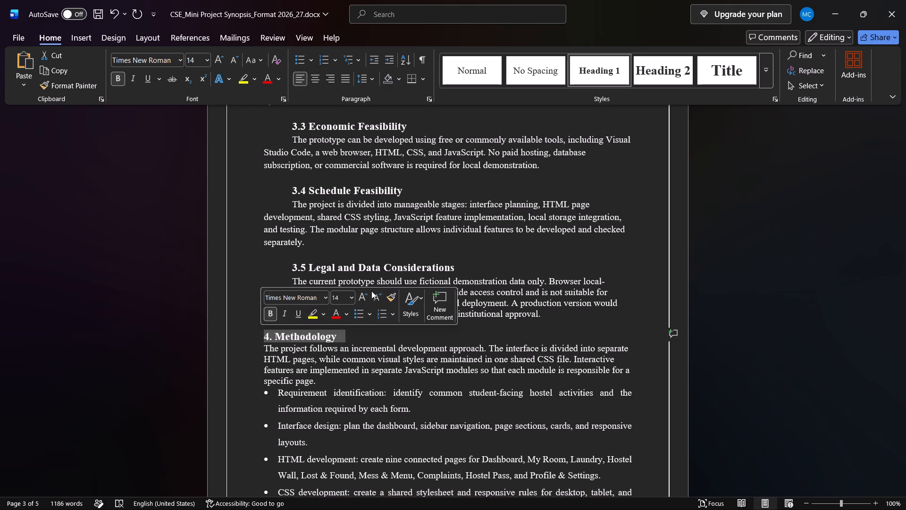
left_click(376, 80)
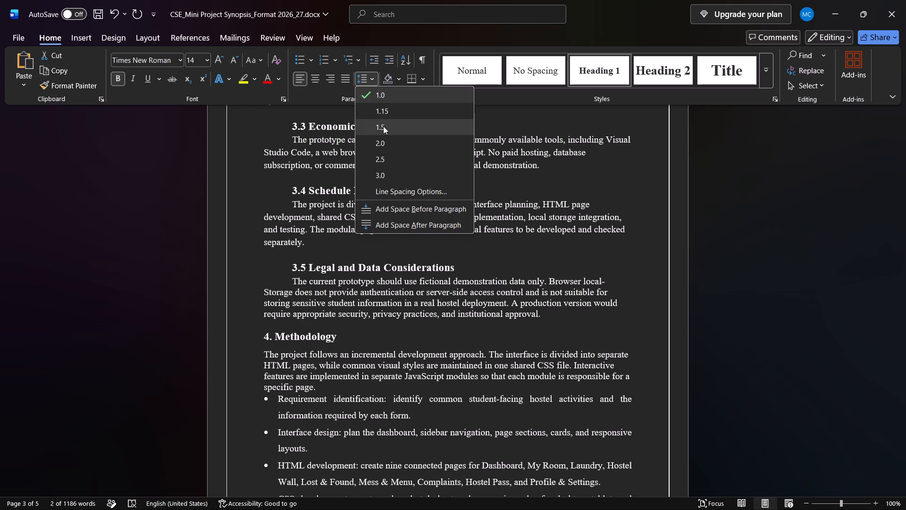
left_click(383, 126)
left_click(362, 324)
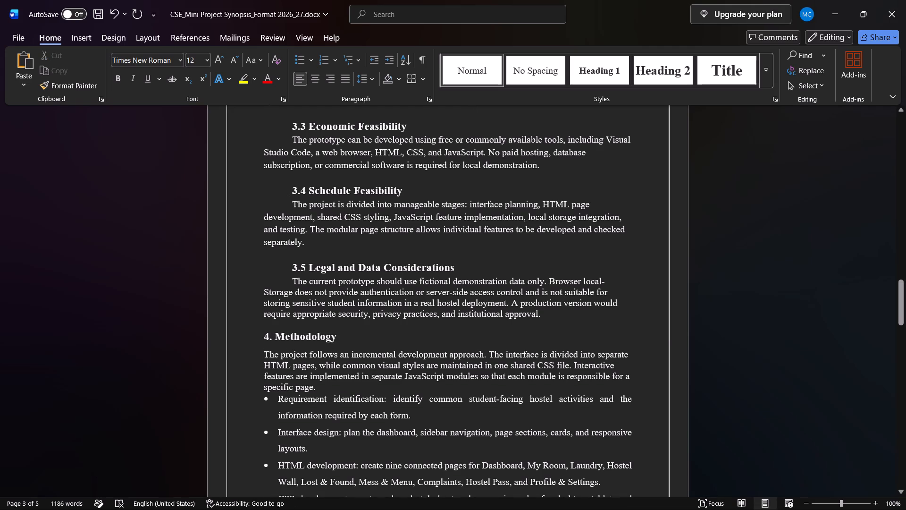
Set 1.15 line spacing for the Methodology introduction paragraph and its bulleted list through the Verification item.
left_click_drag(262, 352, 312, 387)
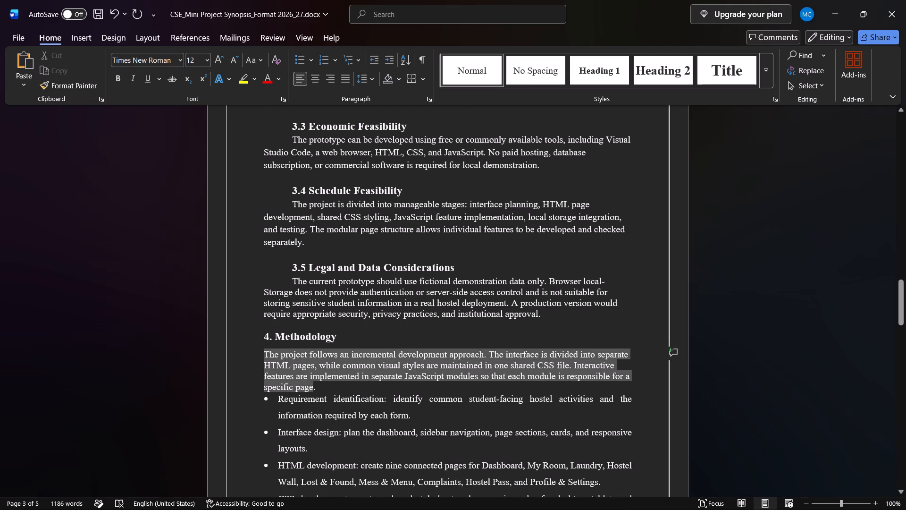
left_click_drag(312, 387, 398, 501)
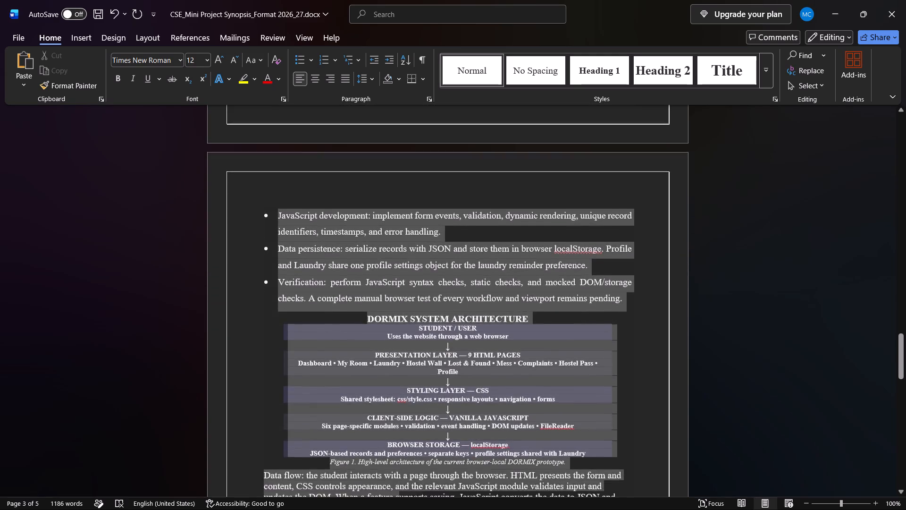
left_click_drag(398, 501, 631, 216)
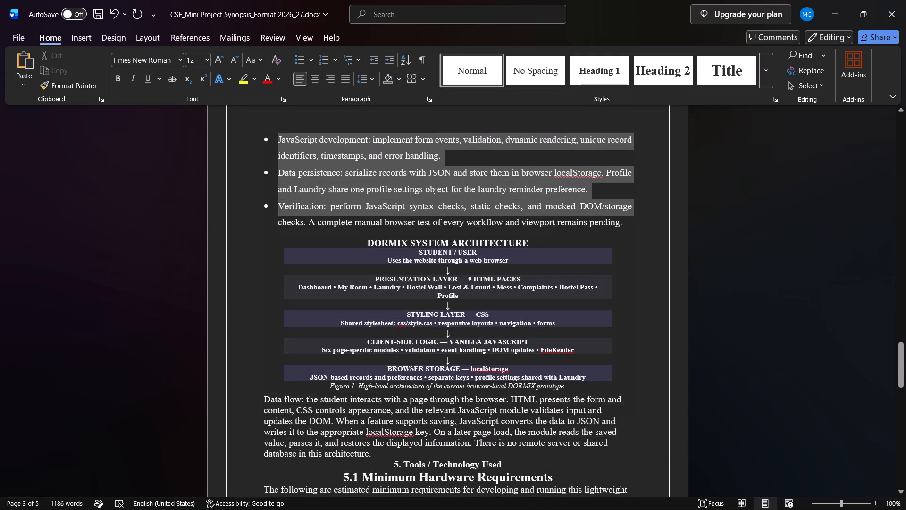
left_click_drag(631, 216, 633, 220)
left_click(372, 74)
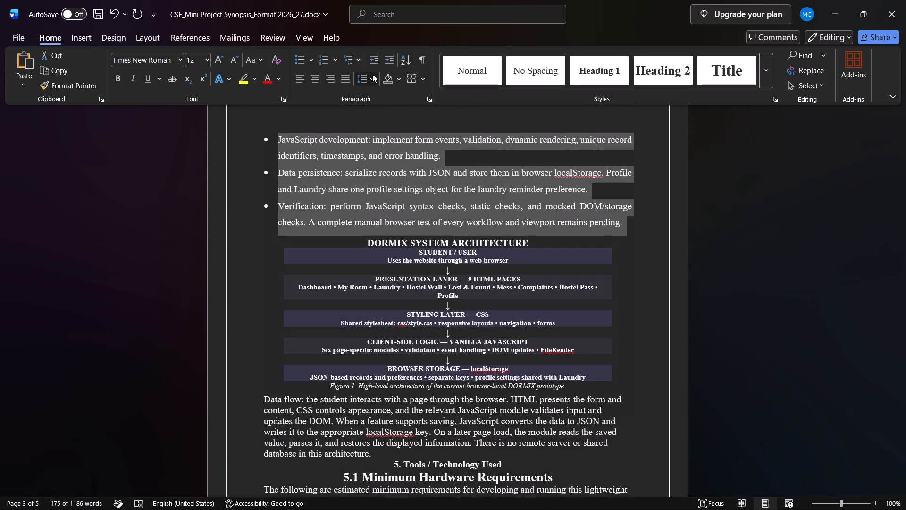
left_click(383, 109)
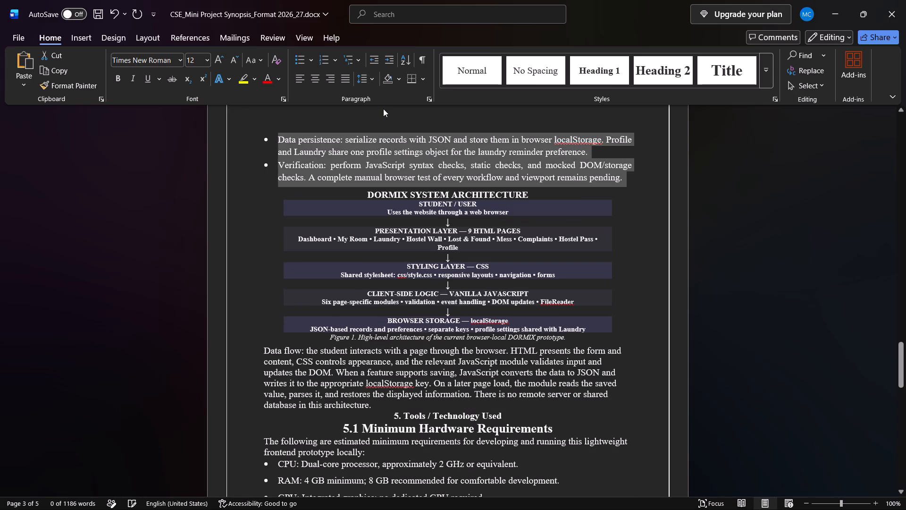
left_click(378, 151)
scroll(378, 151, "up", 4)
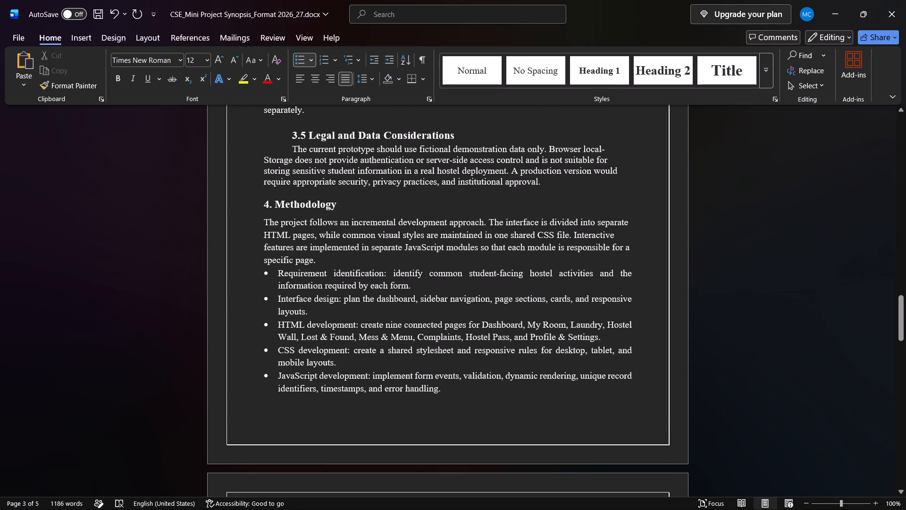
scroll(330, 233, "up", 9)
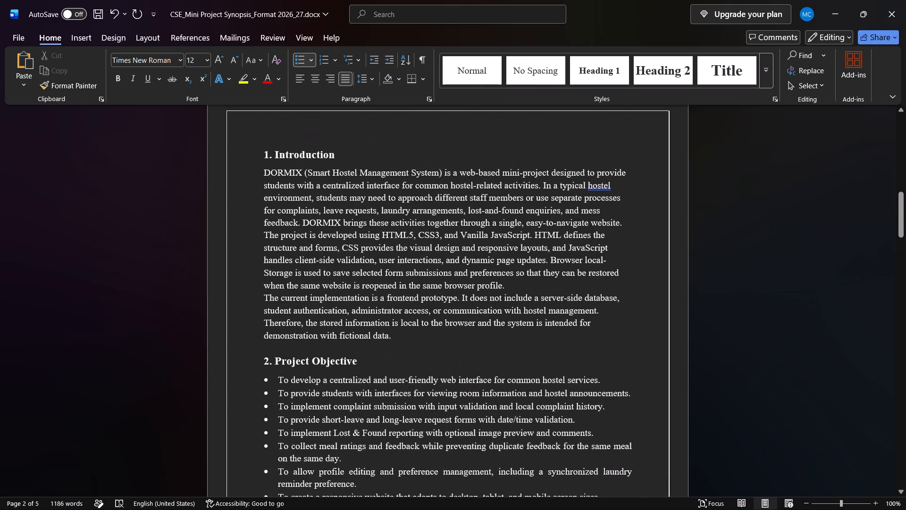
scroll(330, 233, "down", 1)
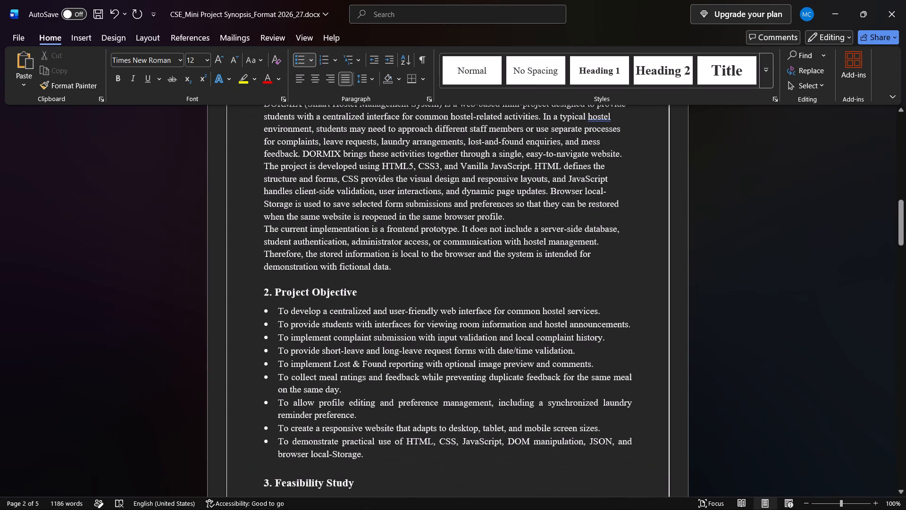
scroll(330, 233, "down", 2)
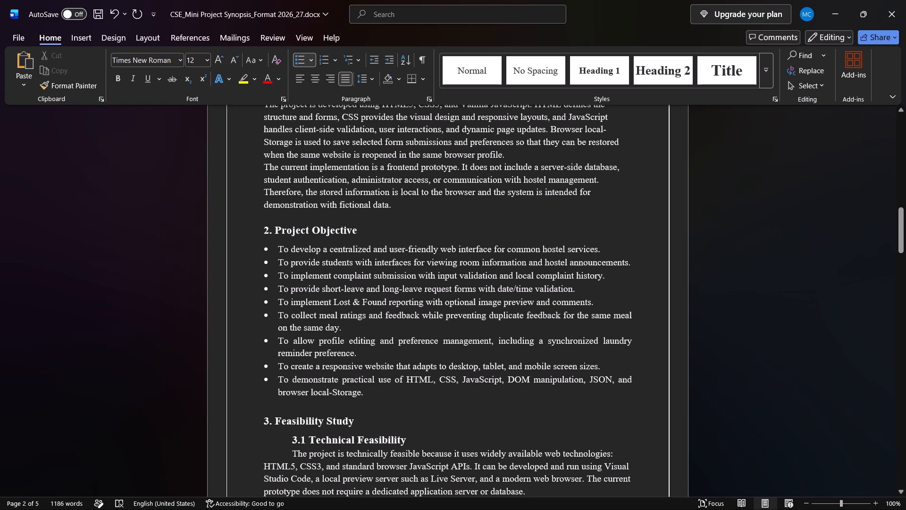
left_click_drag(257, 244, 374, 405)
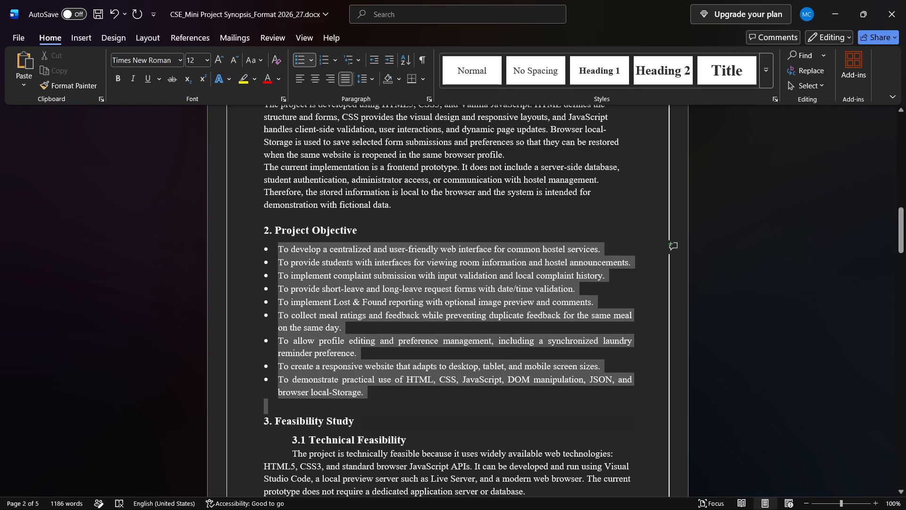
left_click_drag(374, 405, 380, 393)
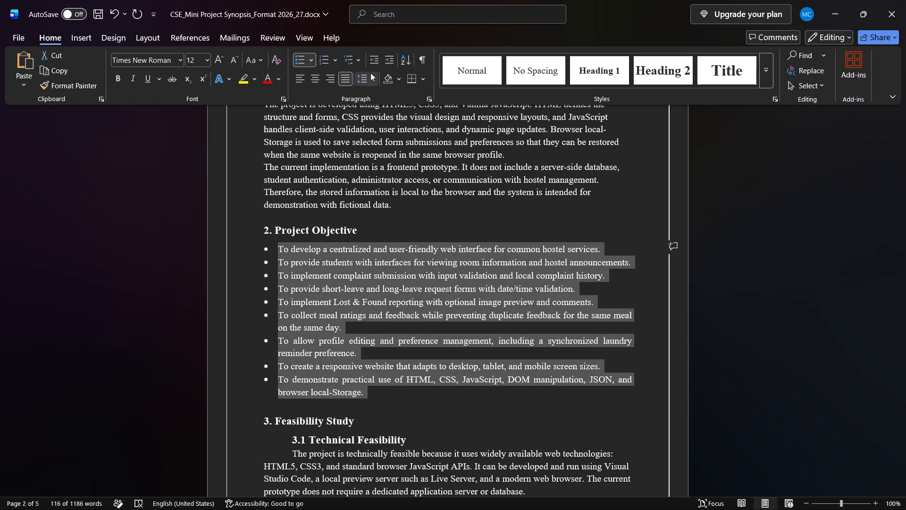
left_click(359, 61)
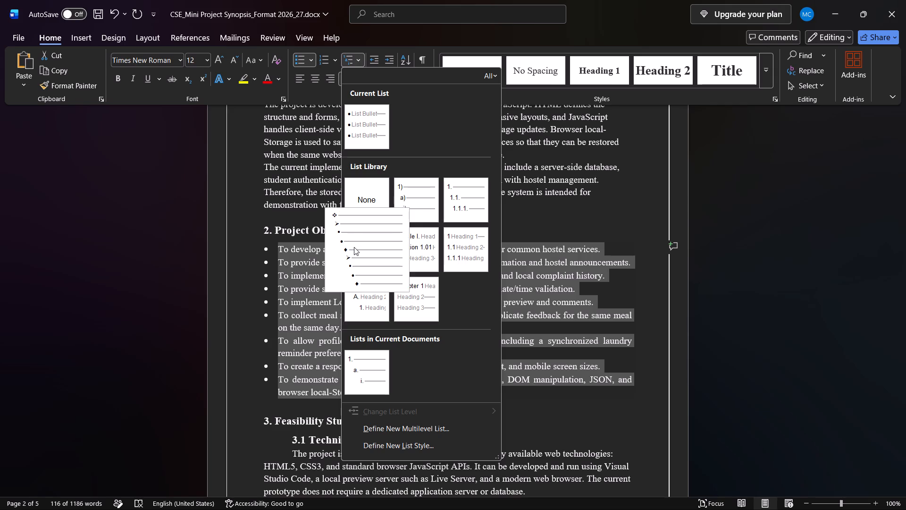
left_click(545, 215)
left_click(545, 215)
Review the formatted document from Project Objective through Methodology, and examine its Introduction and cover page.
scroll(545, 215, "down", 1)
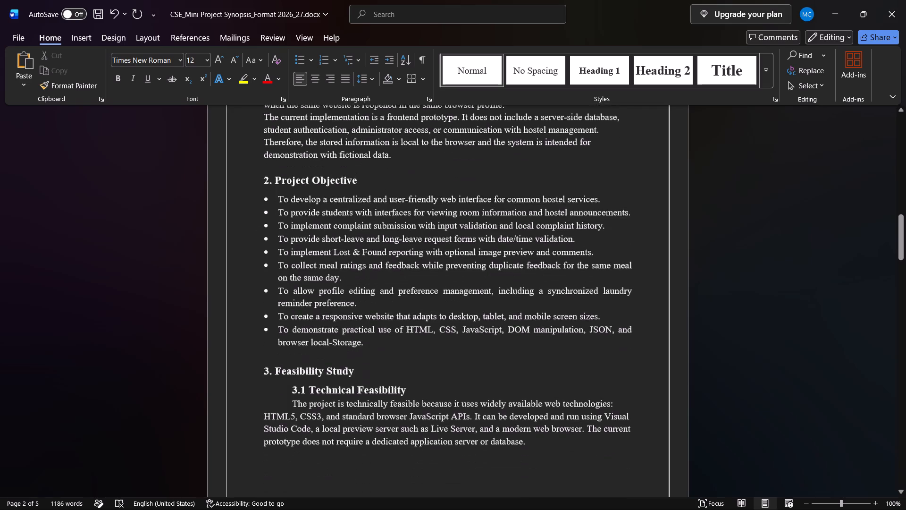
scroll(545, 215, "down", 5)
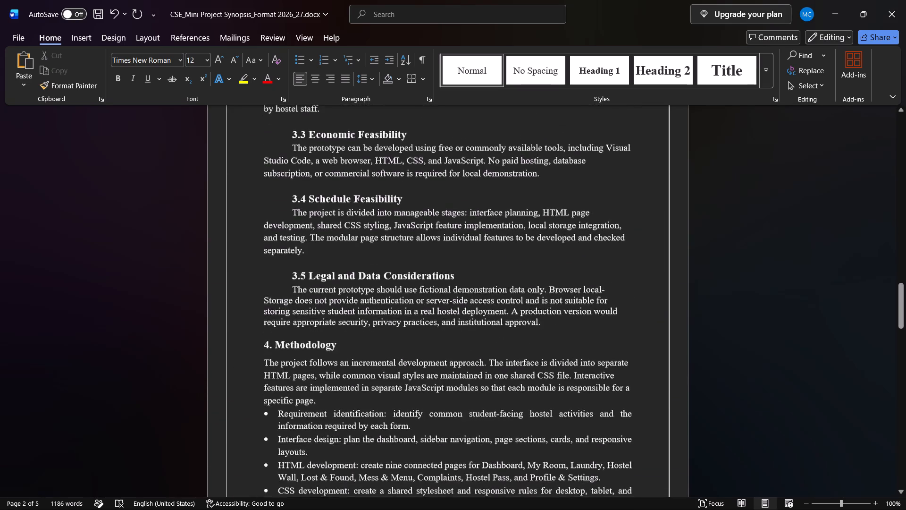
scroll(545, 215, "down", 1)
scroll(545, 215, "up", 2)
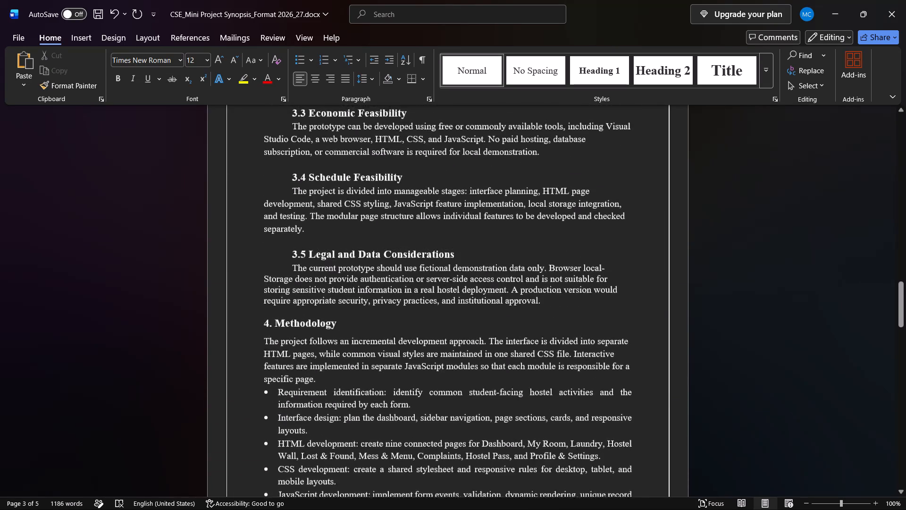
scroll(545, 215, "up", 5)
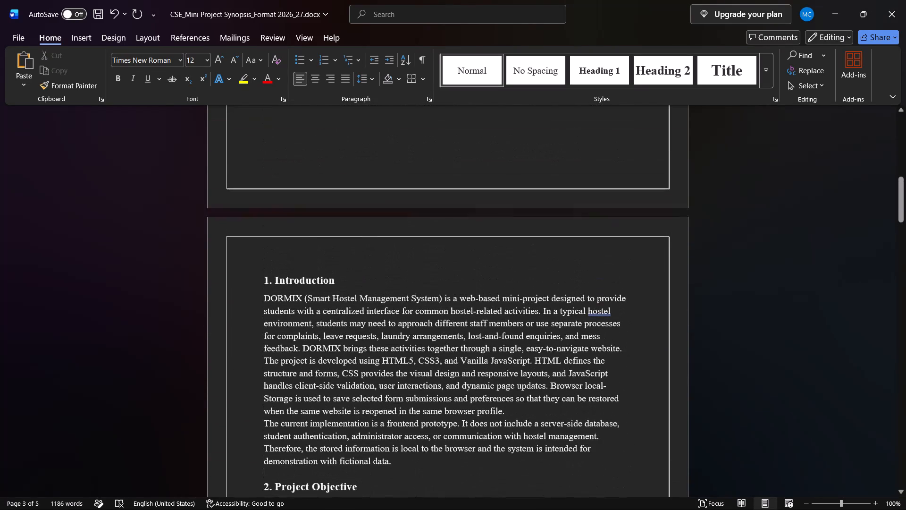
scroll(545, 215, "up", 3)
scroll(545, 215, "down", 1)
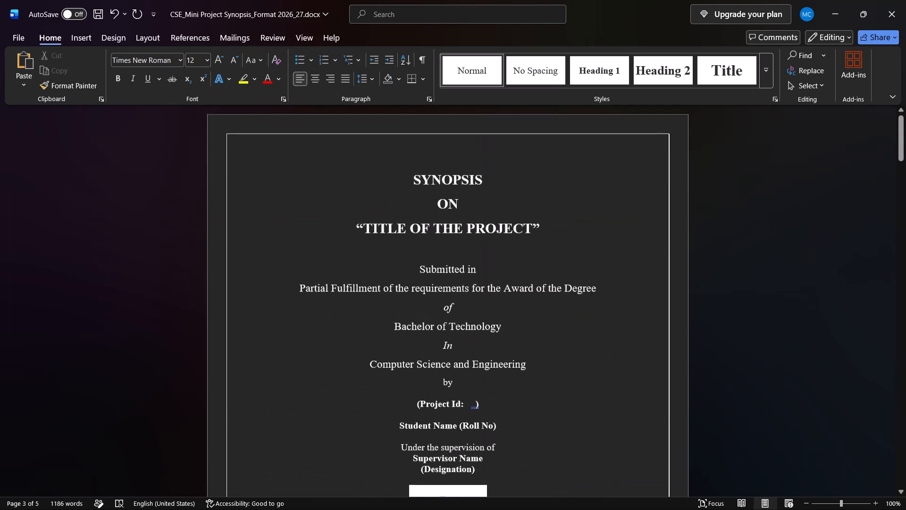
scroll(545, 215, "down", 1)
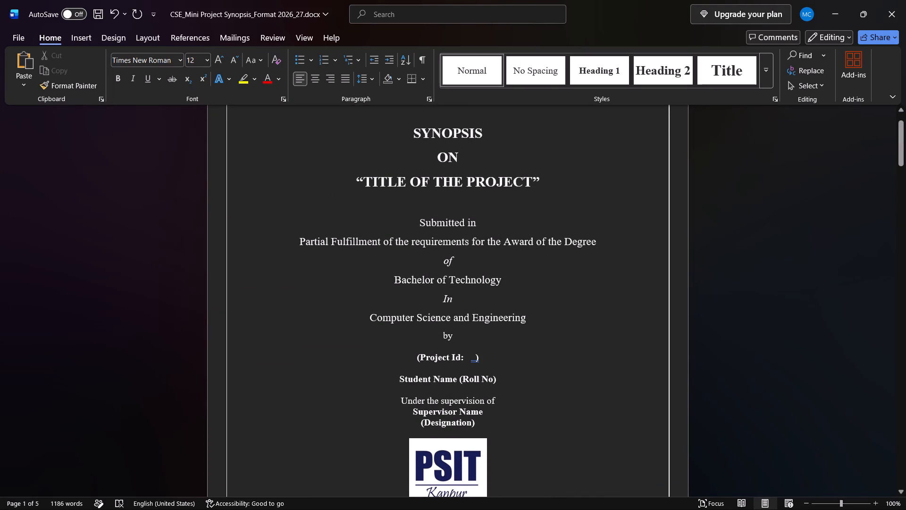
scroll(483, 187, "up", 4)
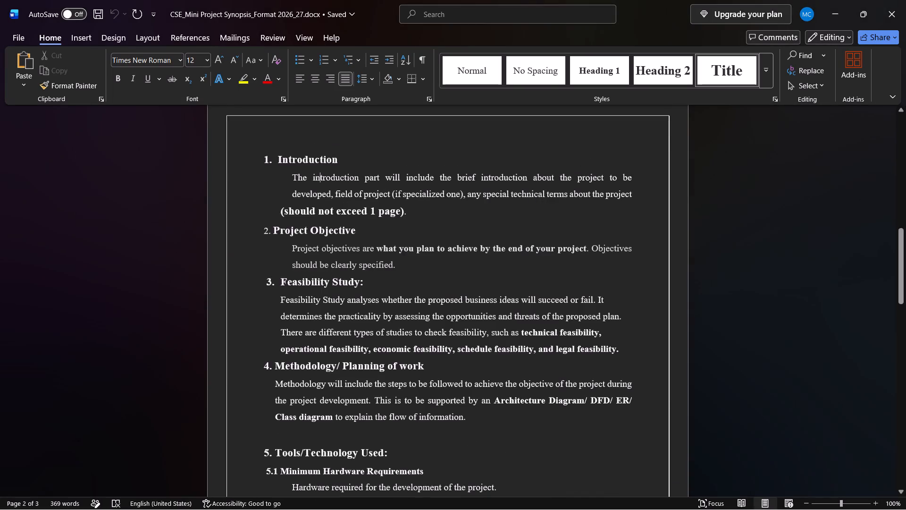
Copy "DORMIX: SMART HOSTEL MANAGEMENT SYSTEM" from the DORMIX synopsis cover over "TITLE OF THE PROJECT" on the original three-page format document's cover.
scroll(483, 187, "up", 4)
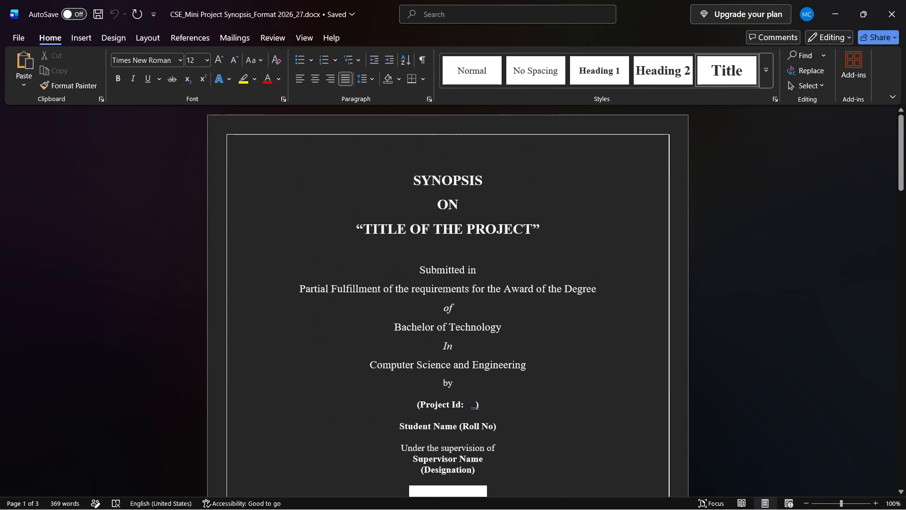
scroll(483, 187, "up", 4)
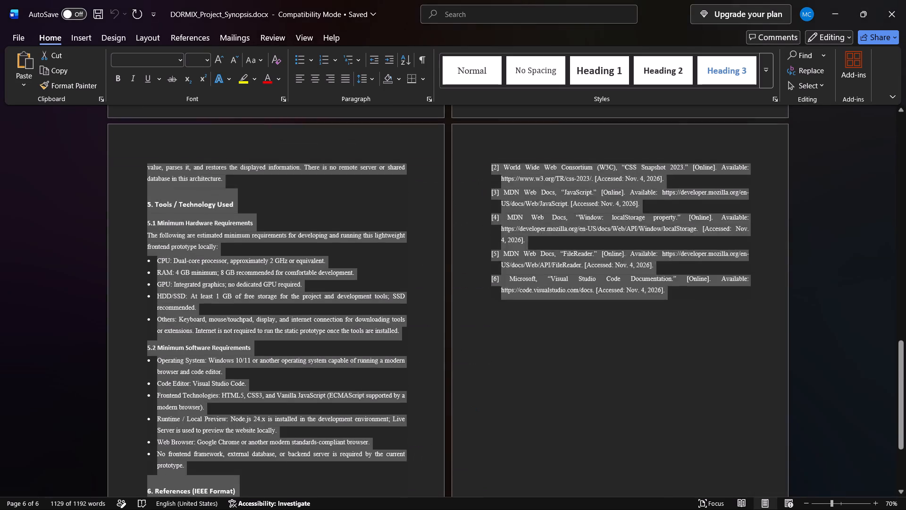
scroll(483, 187, "up", 13)
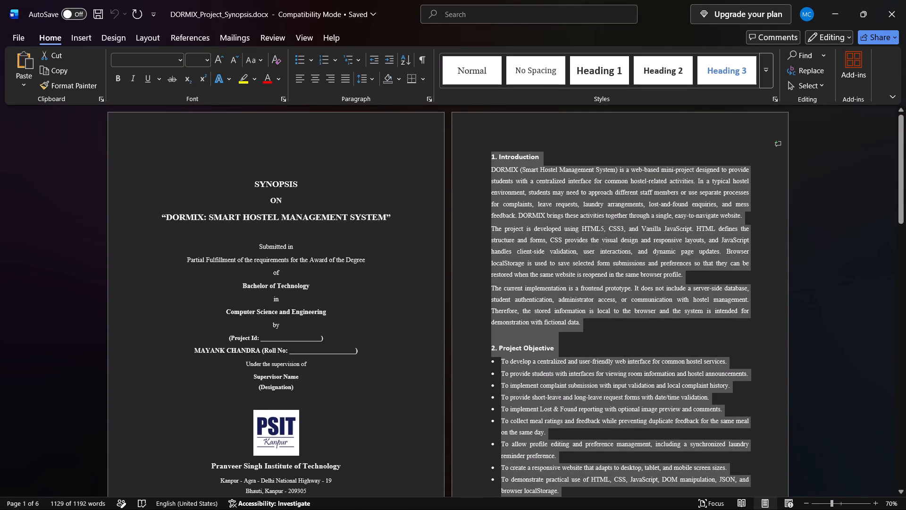
left_click_drag(166, 215, 338, 206)
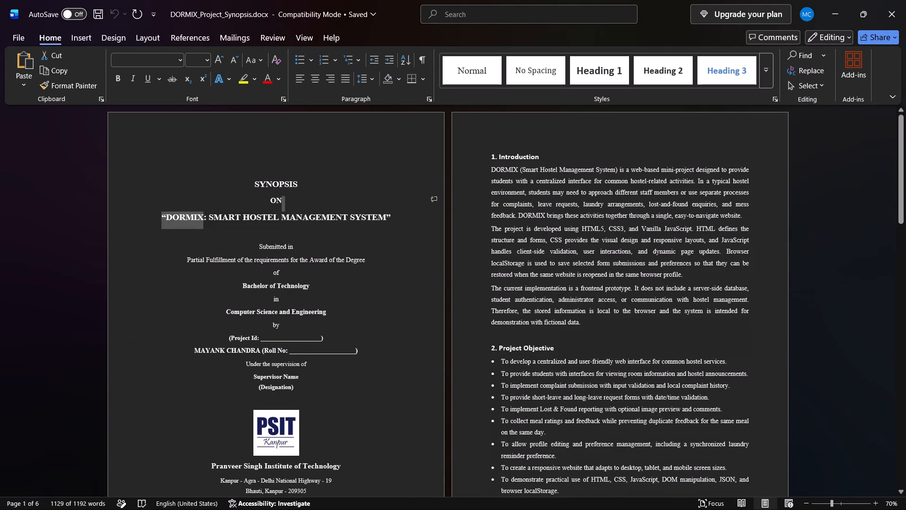
left_click_drag(338, 206, 377, 216)
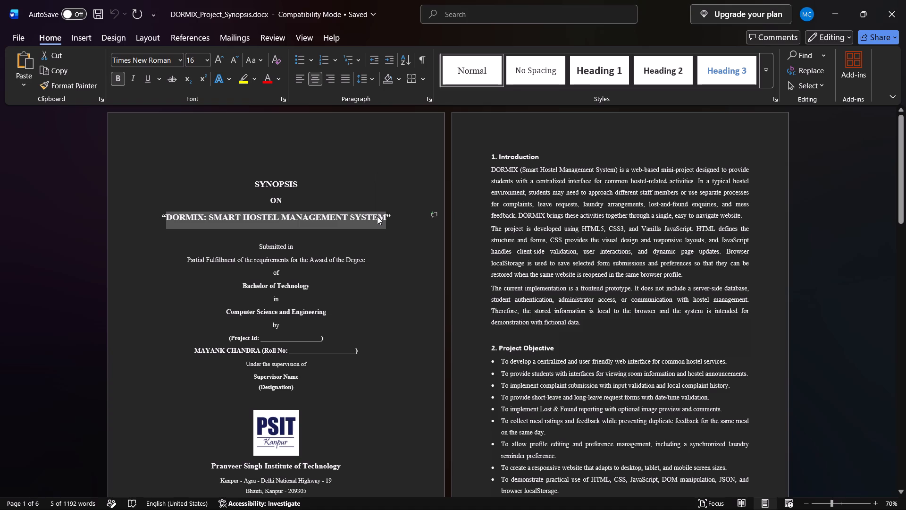
key("ctrl+c")
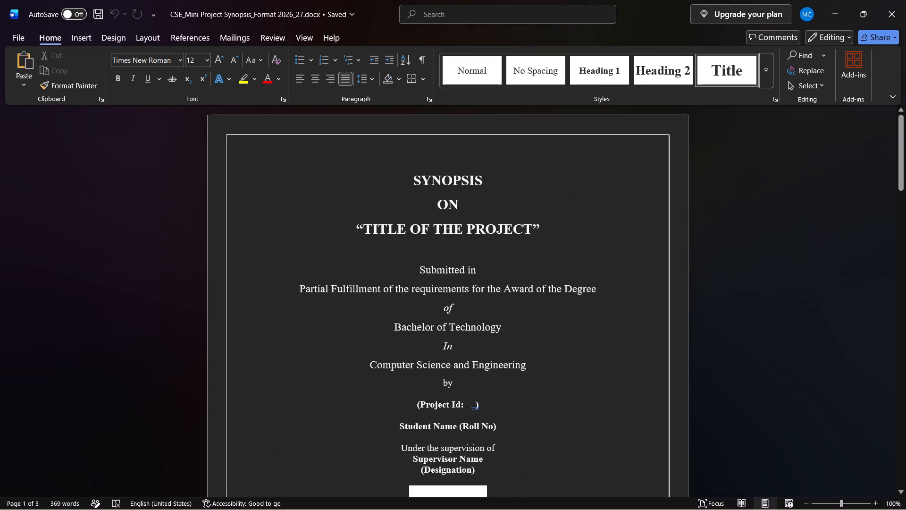
left_click_drag(364, 228, 511, 223)
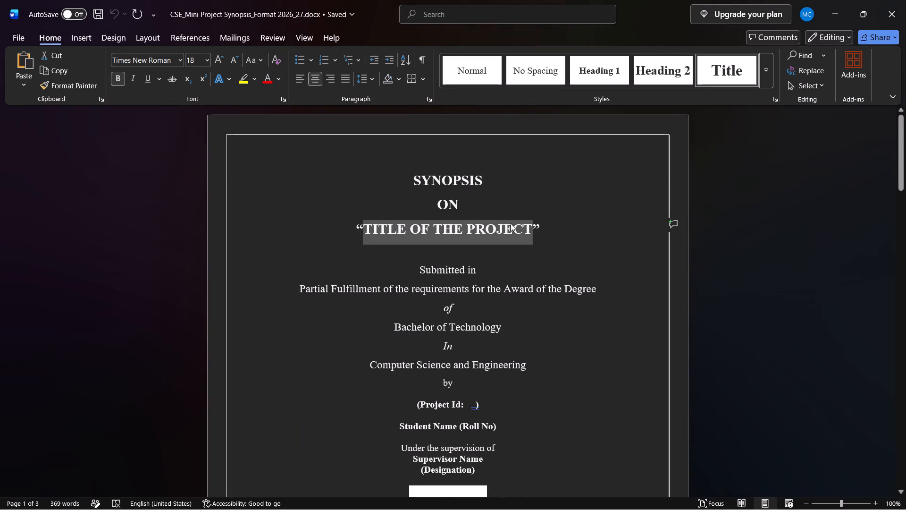
key("ctrl+v")
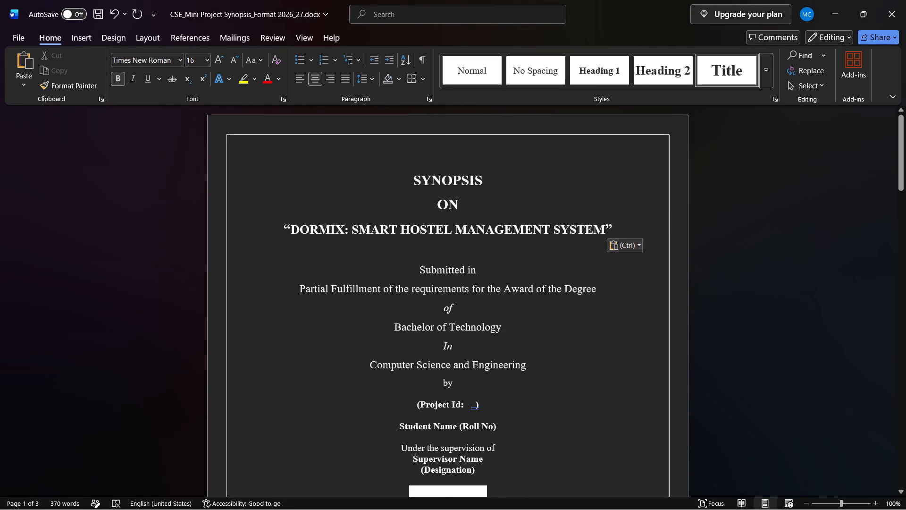
left_click(436, 229)
left_click(448, 209)
Replace the "Student Name" placeholder on the cover page with the student's name in capitals.
scroll(446, 274, "down", 1)
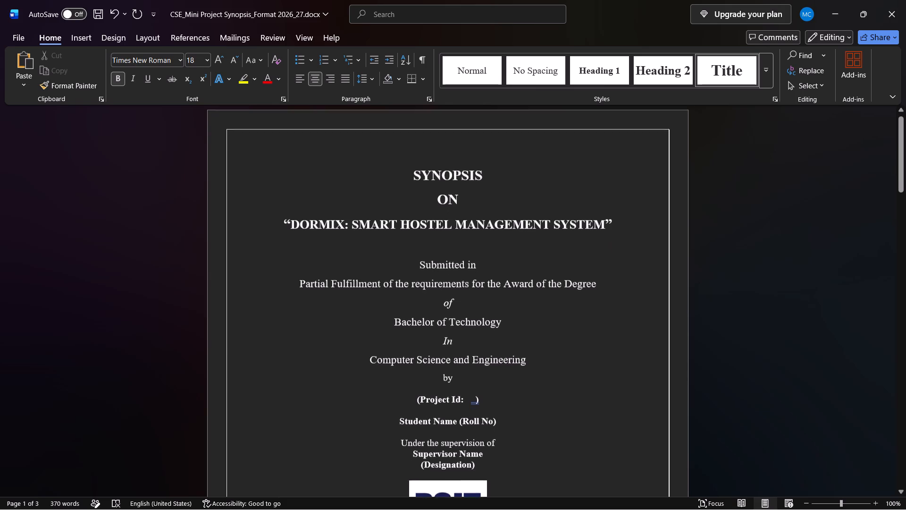
scroll(446, 274, "down", 1)
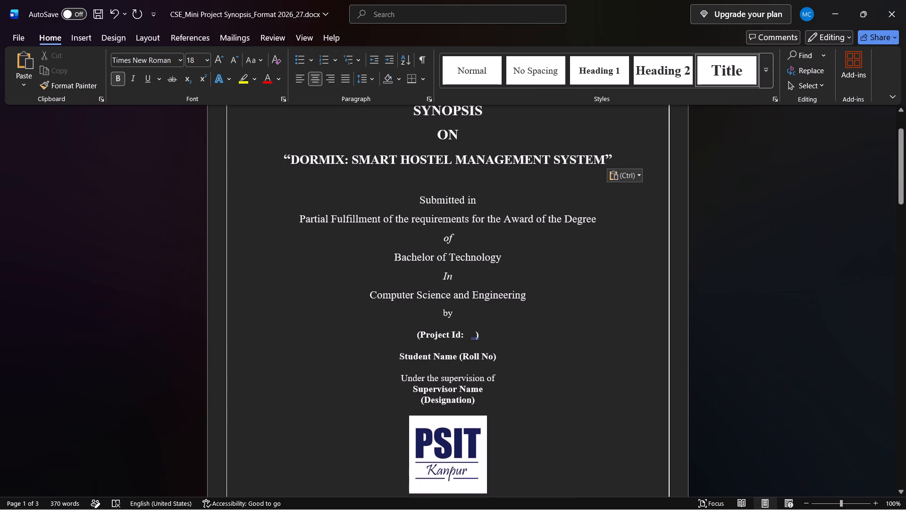
scroll(448, 271, "down", 1)
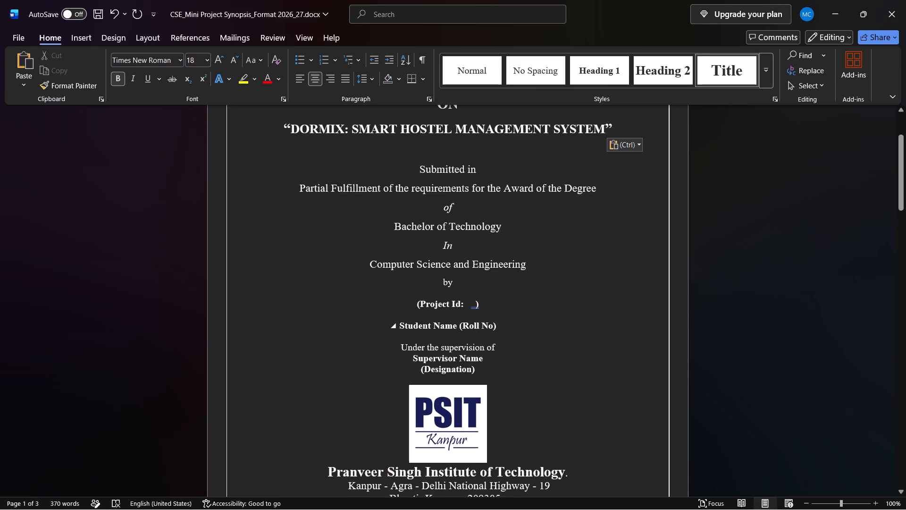
left_click(457, 326)
key("ctrl+BackSpace")
key("ctrl+BackSpace")
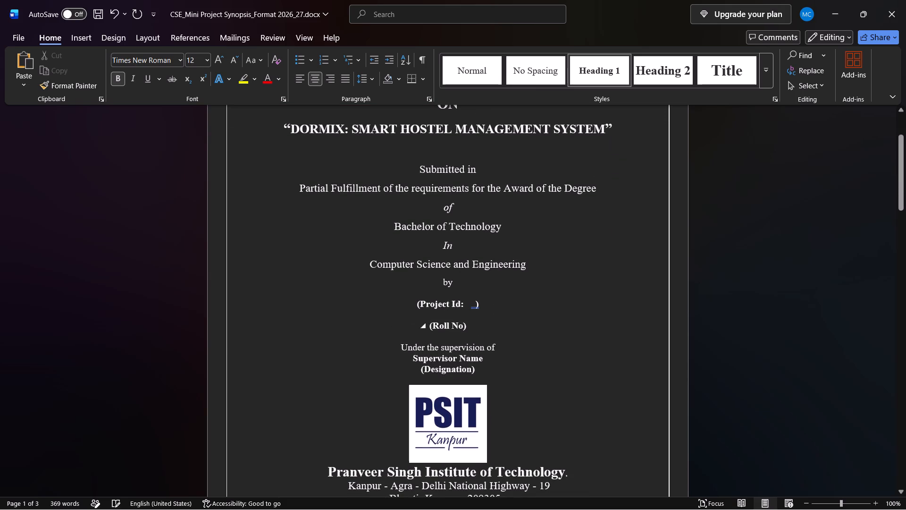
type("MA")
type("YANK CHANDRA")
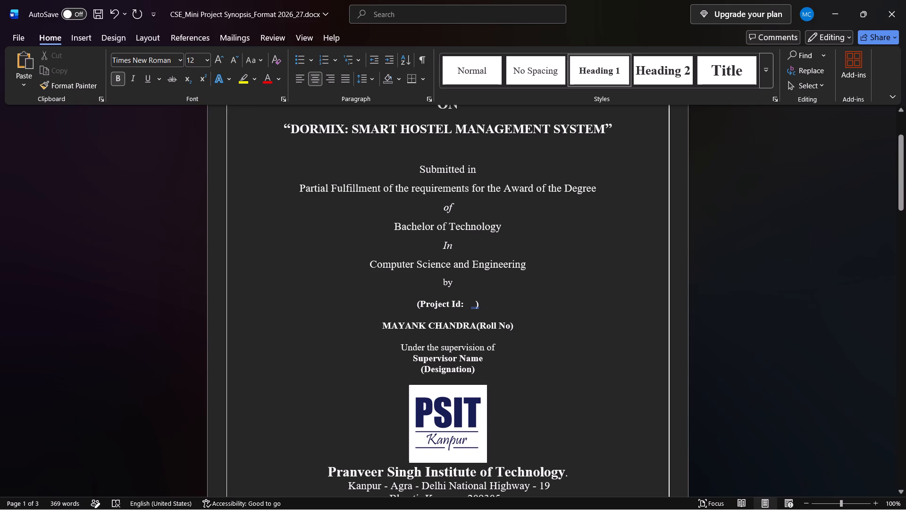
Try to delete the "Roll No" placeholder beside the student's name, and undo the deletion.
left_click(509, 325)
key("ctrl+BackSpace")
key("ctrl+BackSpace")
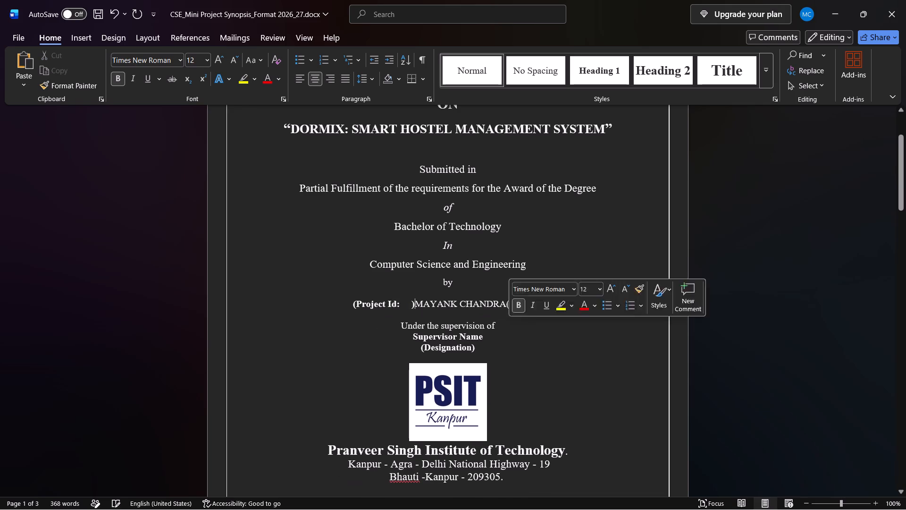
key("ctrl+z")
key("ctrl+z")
Replace the "Roll No" placeholder inside the parentheses after the student's name with the student's roll number.
left_click(508, 324)
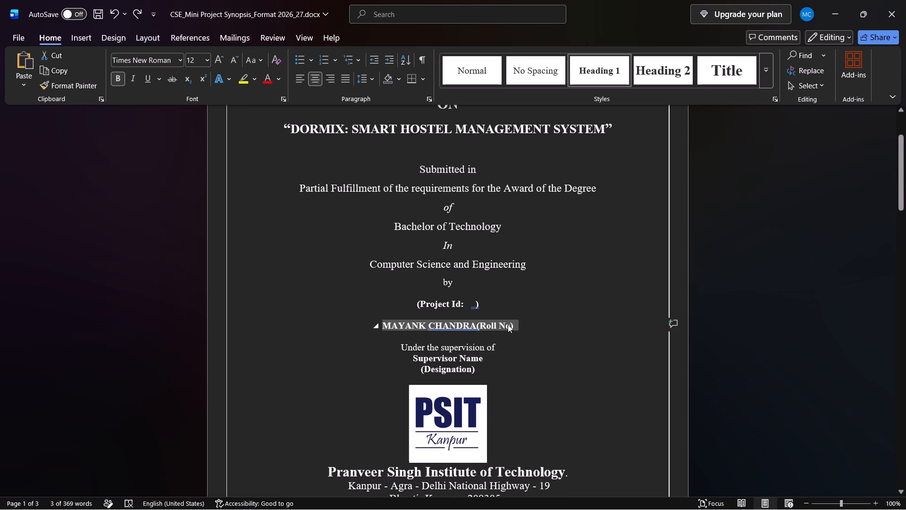
key("ctrl+BackSpace")
key("ctrl+BackSpace")
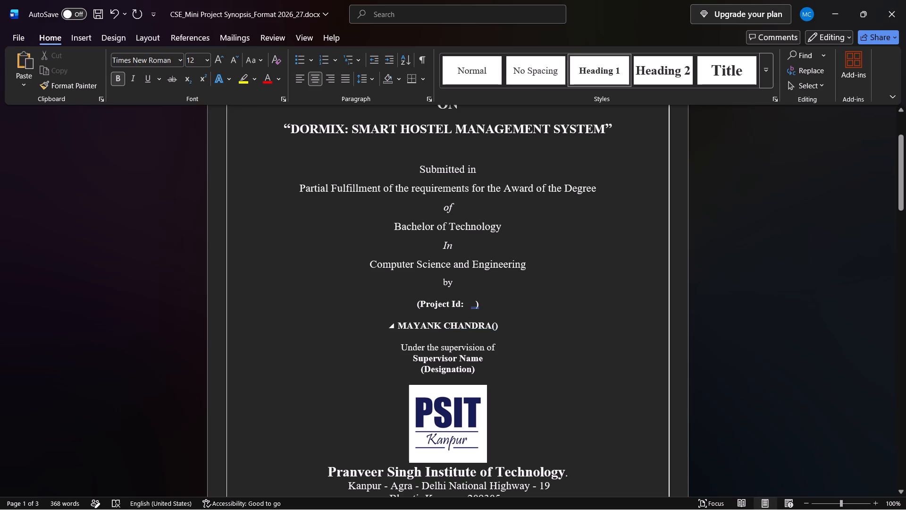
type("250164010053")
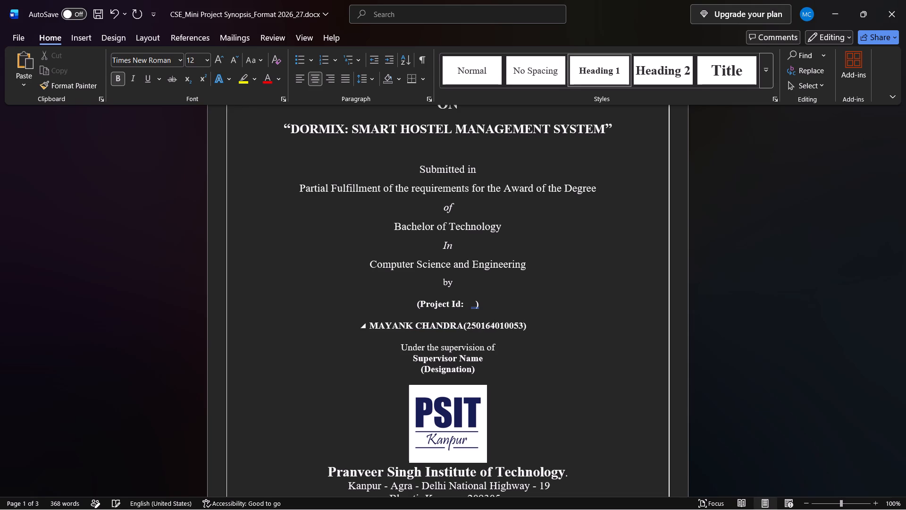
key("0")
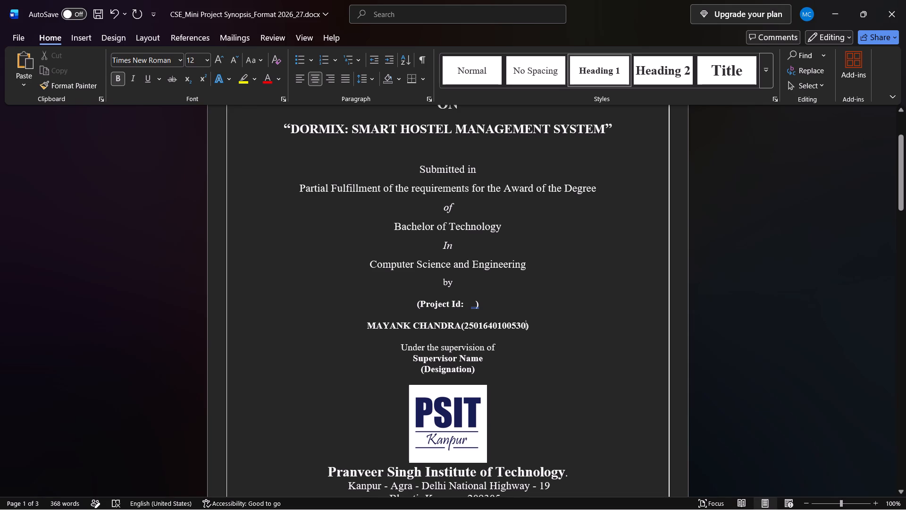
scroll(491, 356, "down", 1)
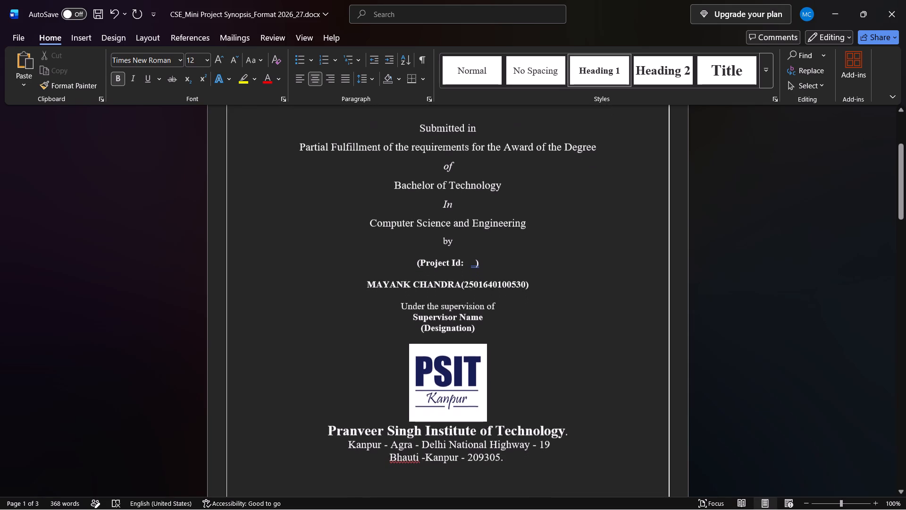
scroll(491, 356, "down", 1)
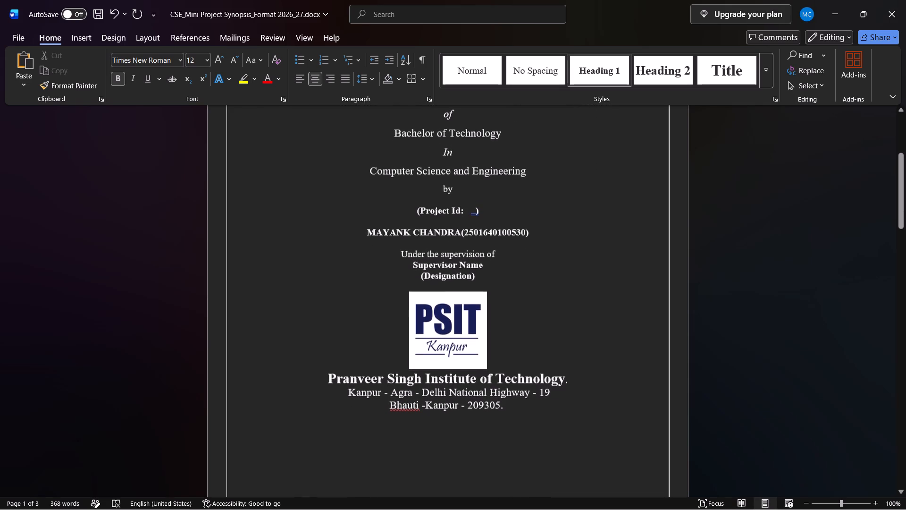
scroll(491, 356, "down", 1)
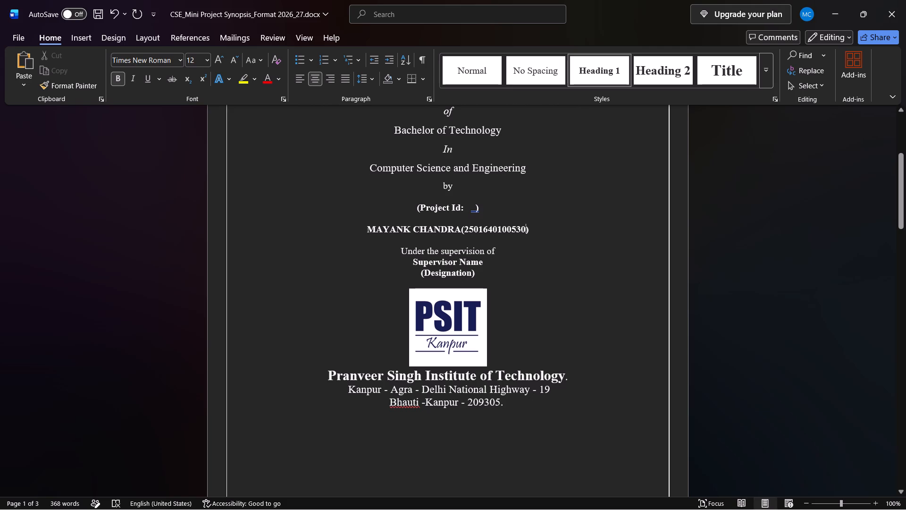
Review the three-page format document's filled-in cover page and its section outline from Introduction to References.
scroll(491, 356, "up", 1)
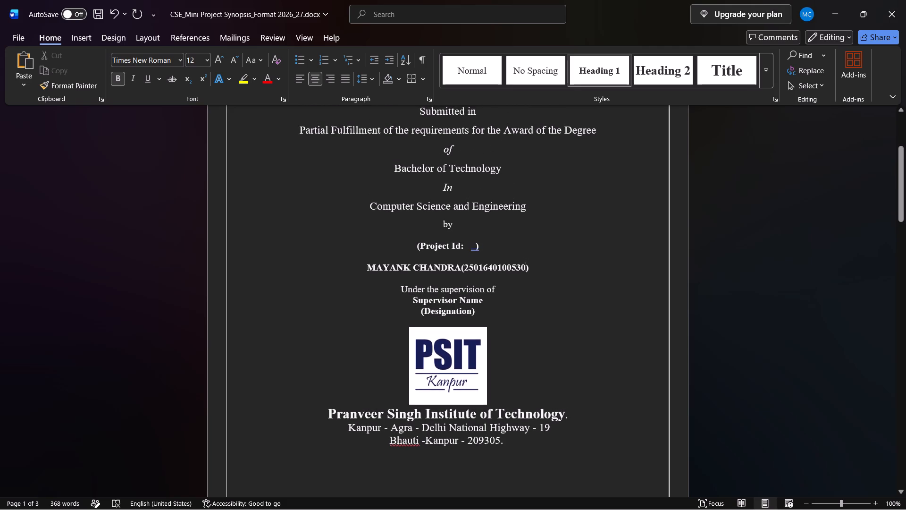
scroll(491, 356, "up", 2)
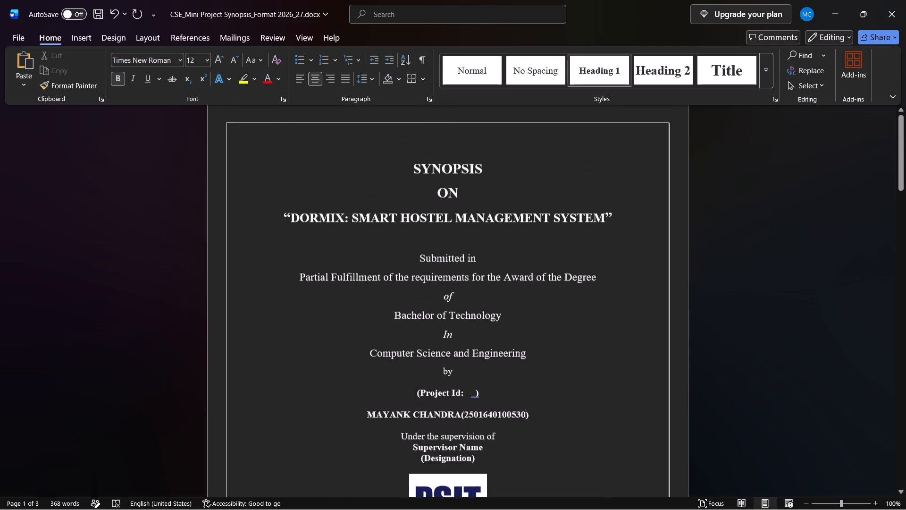
scroll(491, 356, "up", 1)
scroll(491, 356, "down", 6)
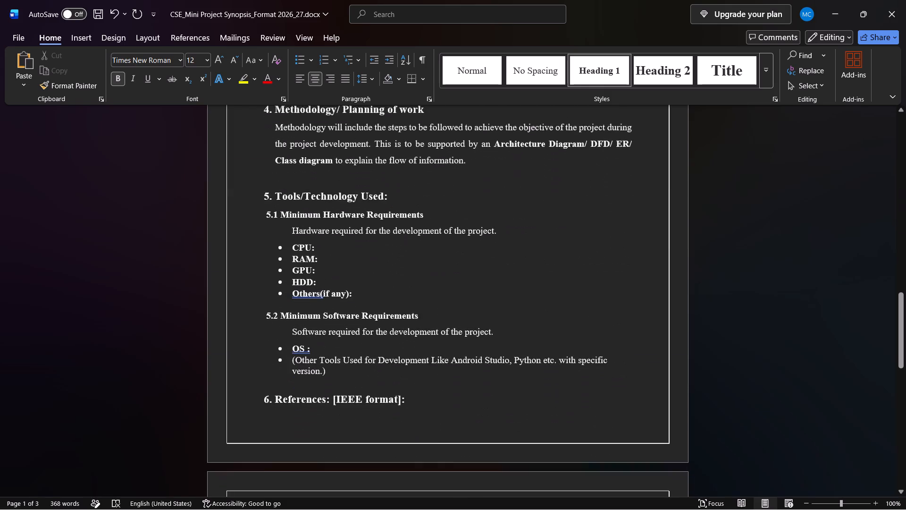
scroll(491, 356, "down", 1)
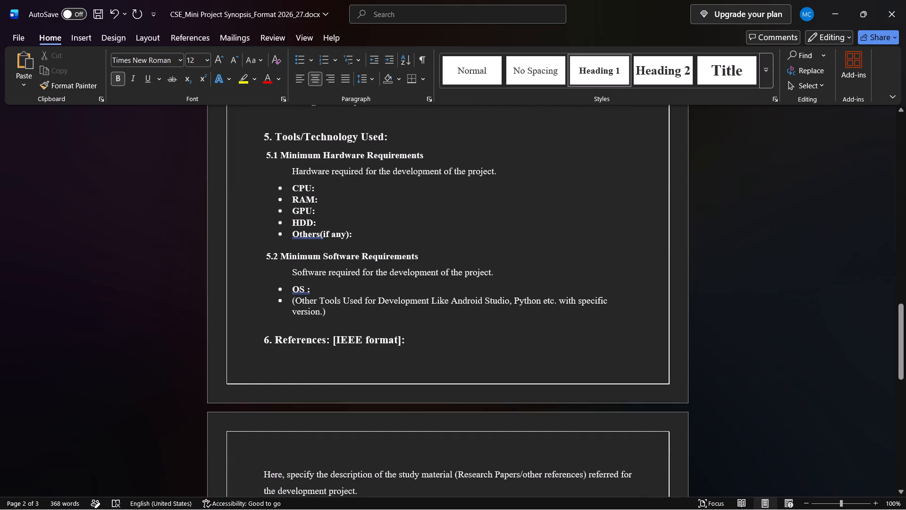
scroll(491, 356, "up", 4)
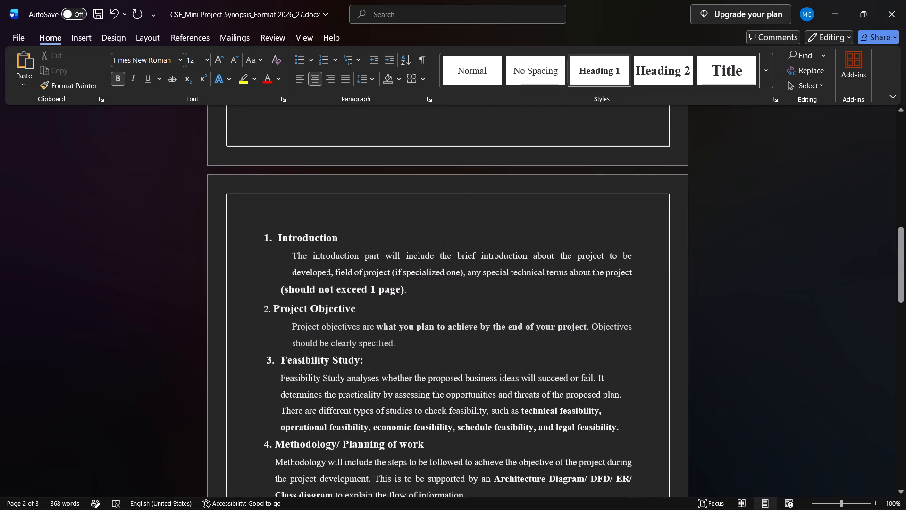
scroll(491, 356, "up", 5)
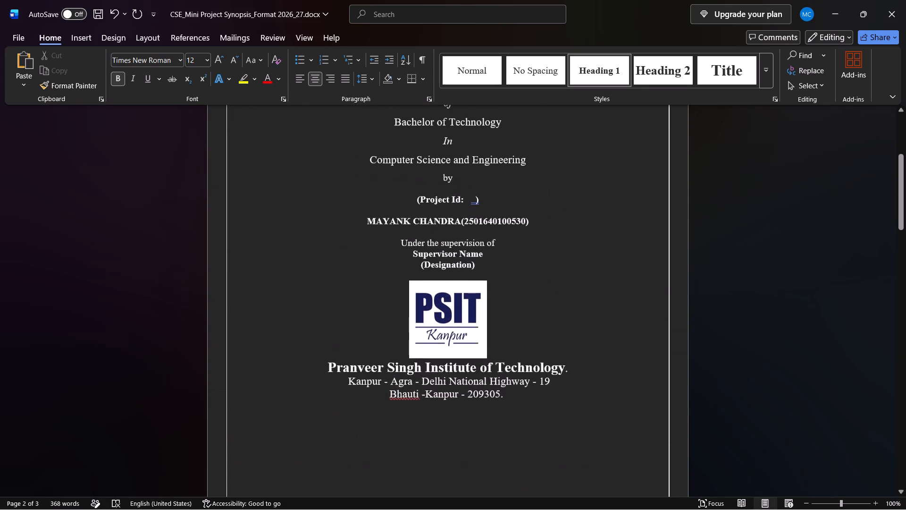
scroll(491, 356, "up", 3)
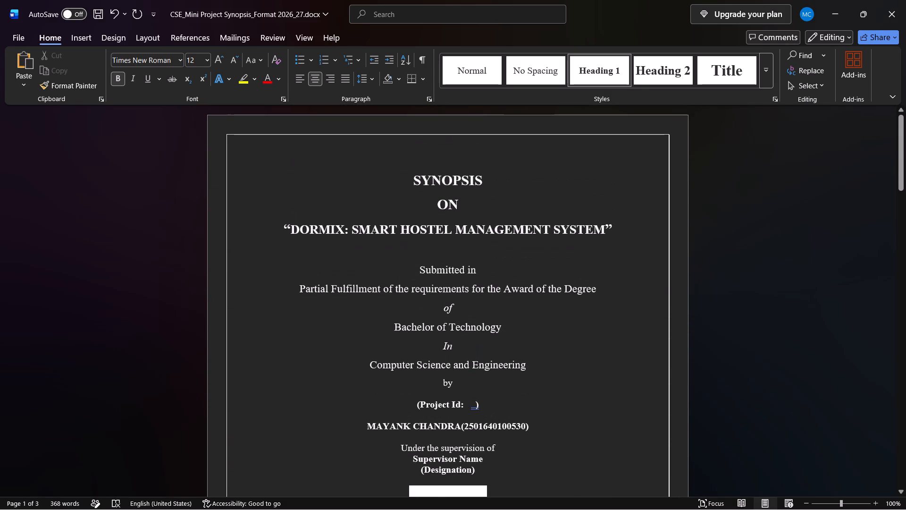
Copy the completed cover page content, from "SYNOPSIS" to the institute's address, over the placeholder cover in the five-page synopsis document.
scroll(491, 356, "down", 1)
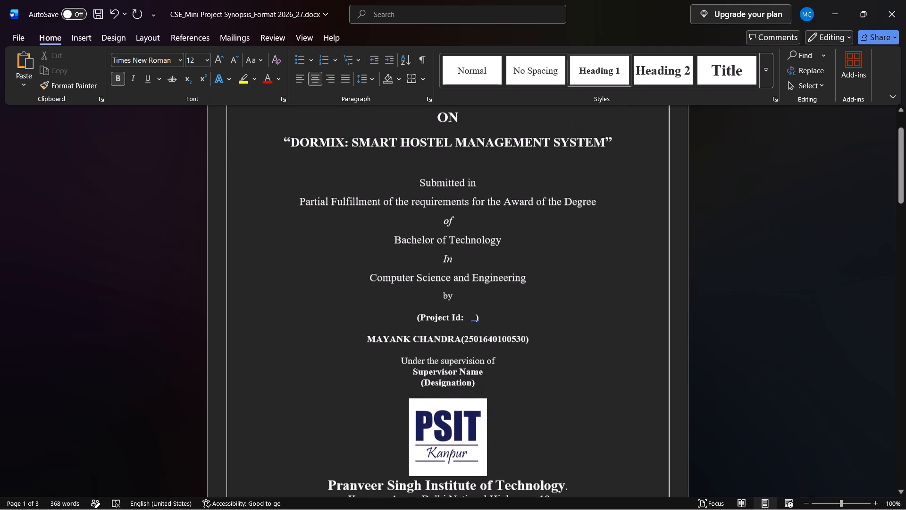
left_click_drag(386, 127, 425, 200)
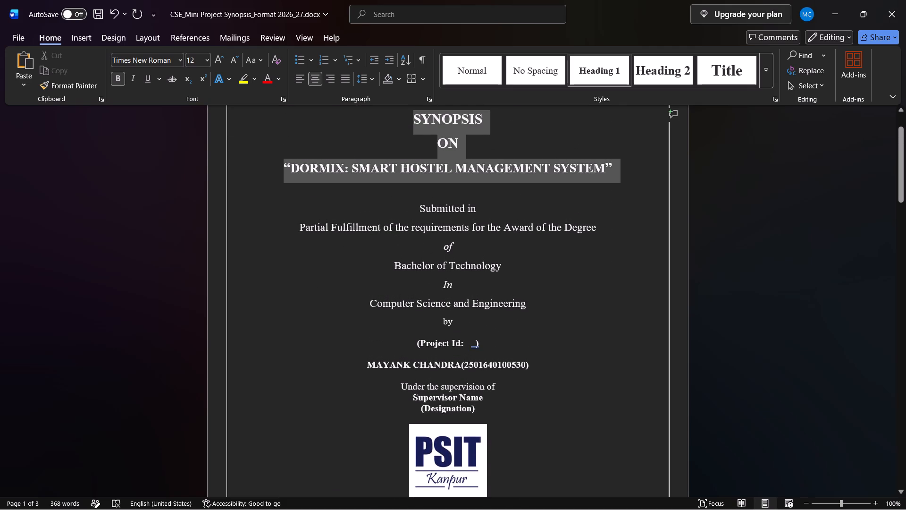
left_click_drag(425, 200, 560, 454)
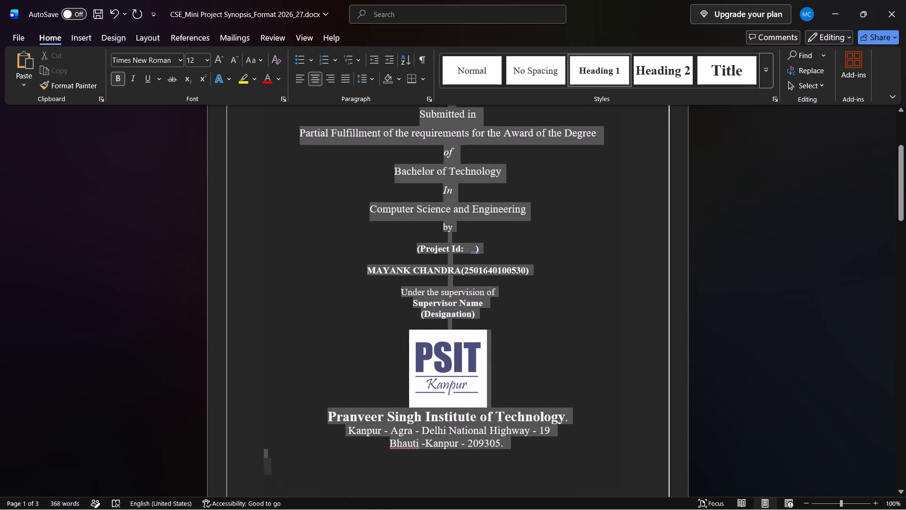
left_click_drag(560, 454, 569, 443)
key("ctrl+c")
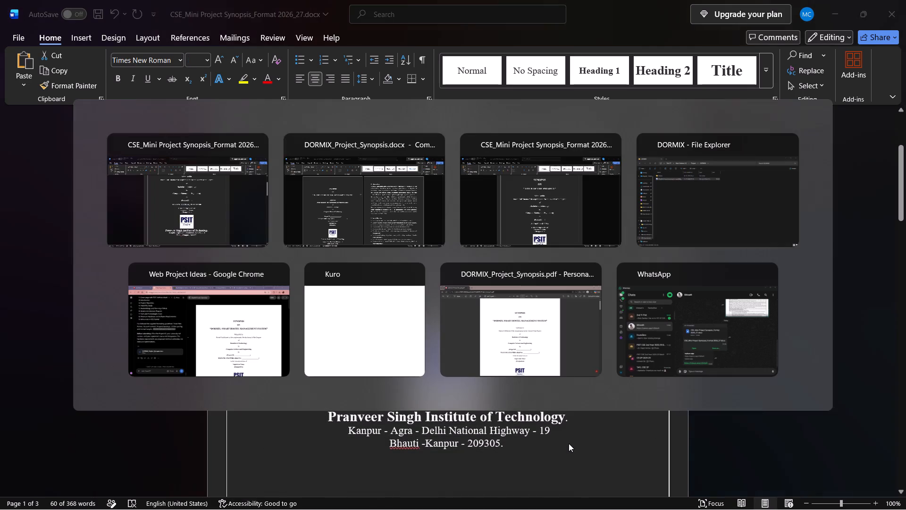
scroll(491, 421, "up", 1)
scroll(491, 421, "down", 2)
scroll(491, 421, "up", 1, "ctrl")
scroll(491, 421, "down", 5, "ctrl")
scroll(491, 421, "down", 1)
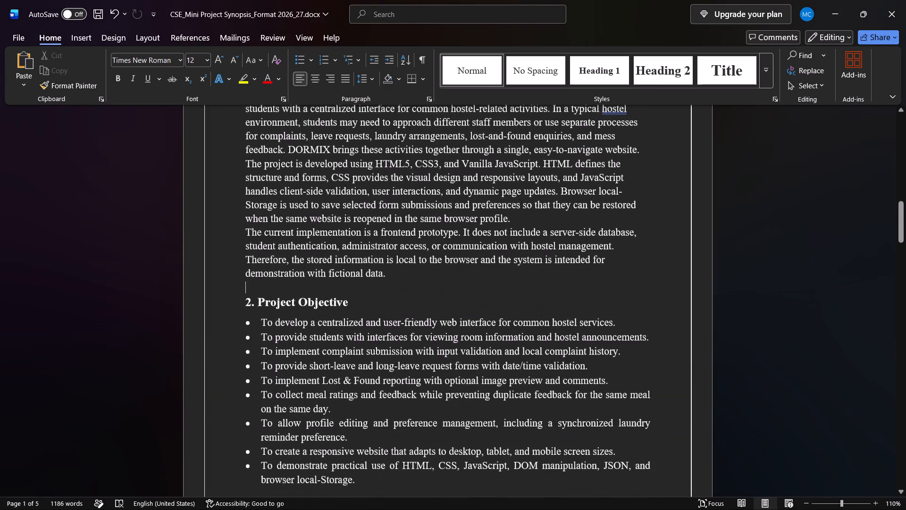
scroll(491, 421, "down", 1)
scroll(491, 421, "up", 10)
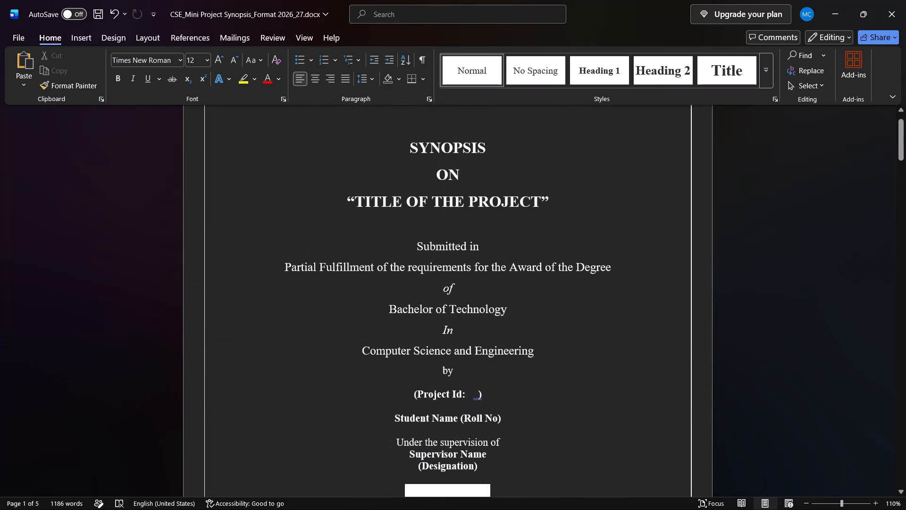
left_click_drag(398, 147, 518, 457)
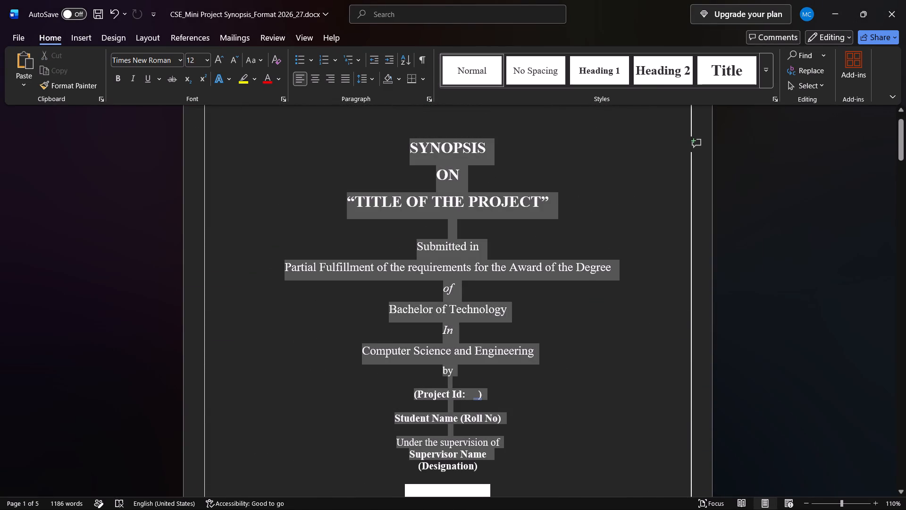
left_click_drag(518, 457, 545, 412)
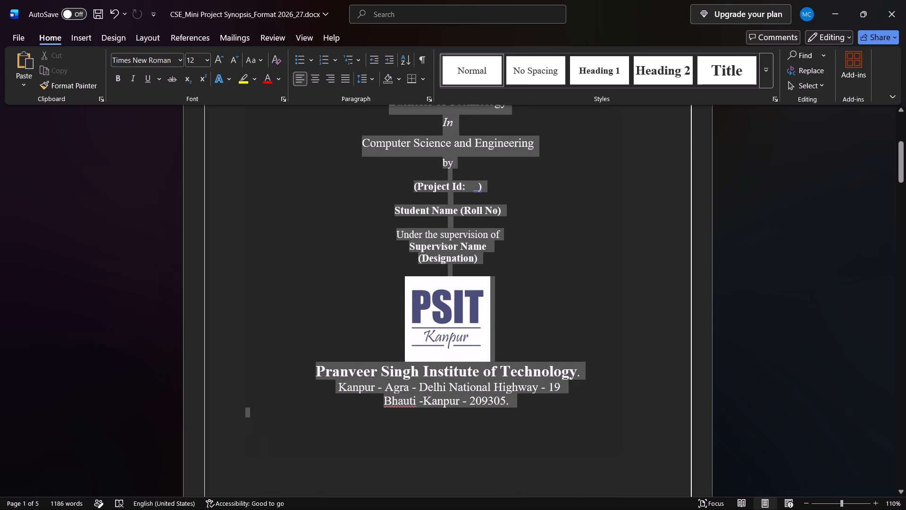
left_click_drag(545, 412, 544, 403)
key("ctrl+v")
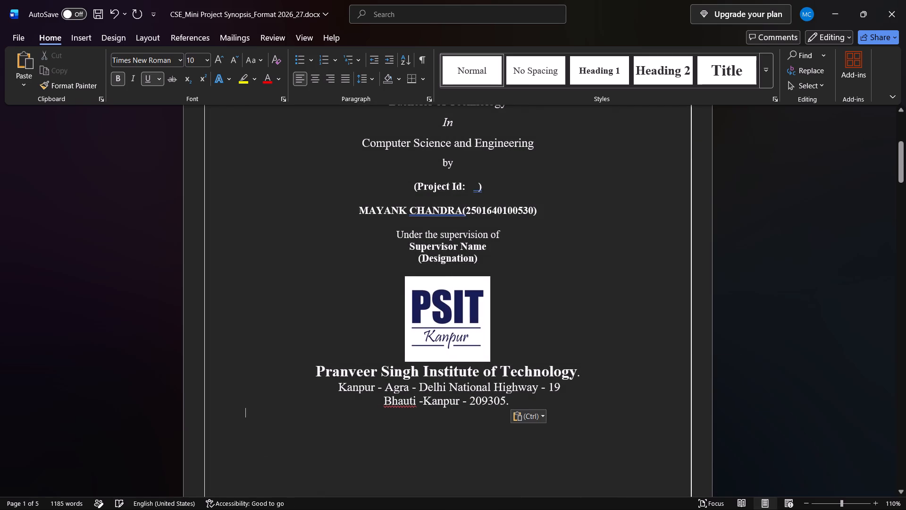
left_click(522, 239)
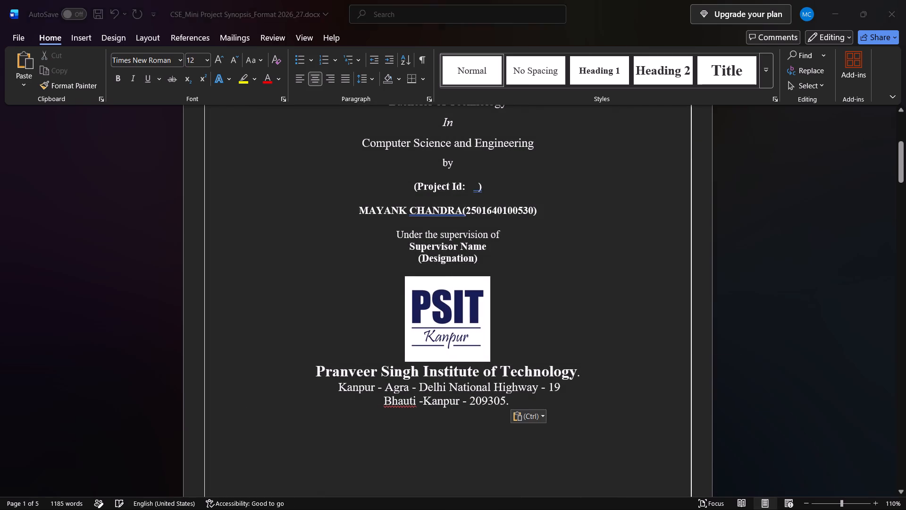
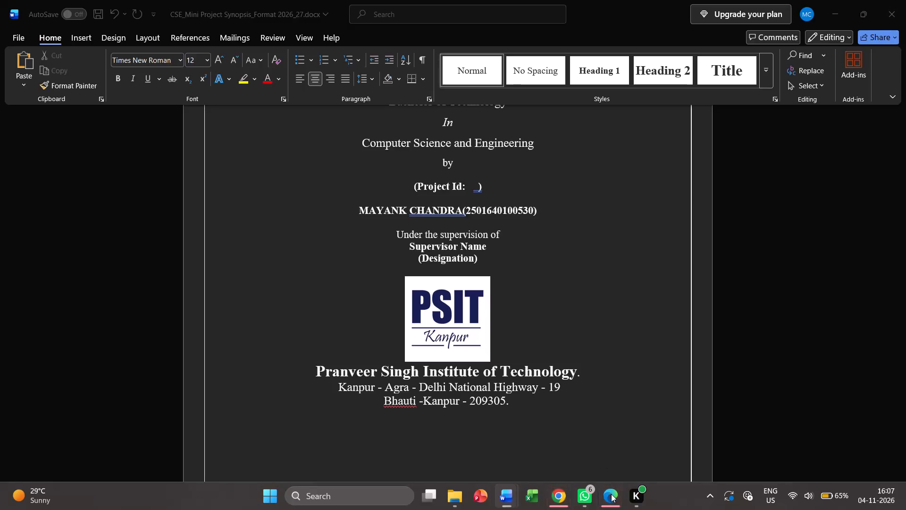
Switch to Chrome, to the ChatGPT conversation with the Dormix Project Synopsis document preview.
left_click(611, 494)
left_click(560, 497)
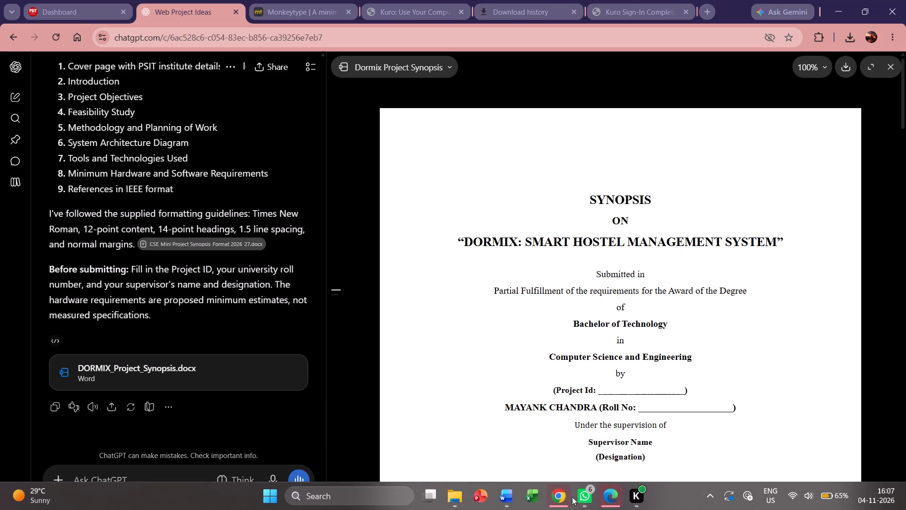
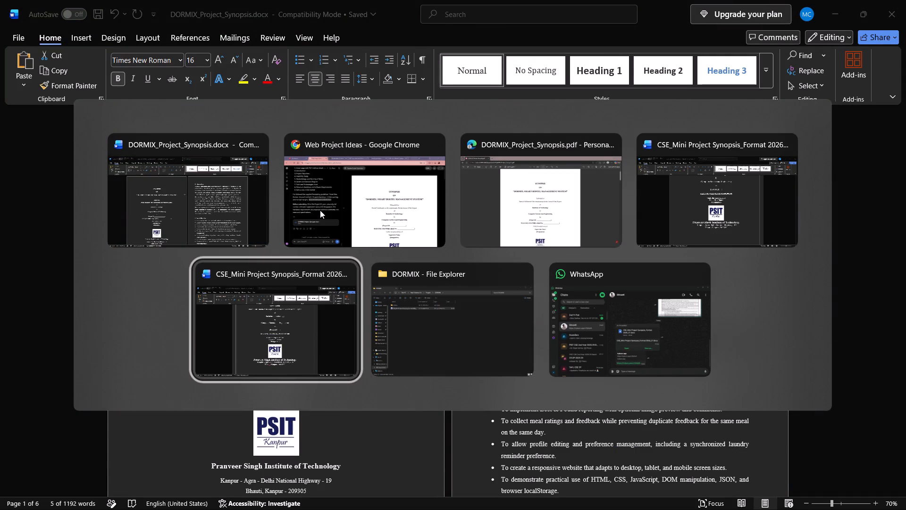
Check the three-page format document from its cover page to its section outline and close that document.
left_click(364, 212)
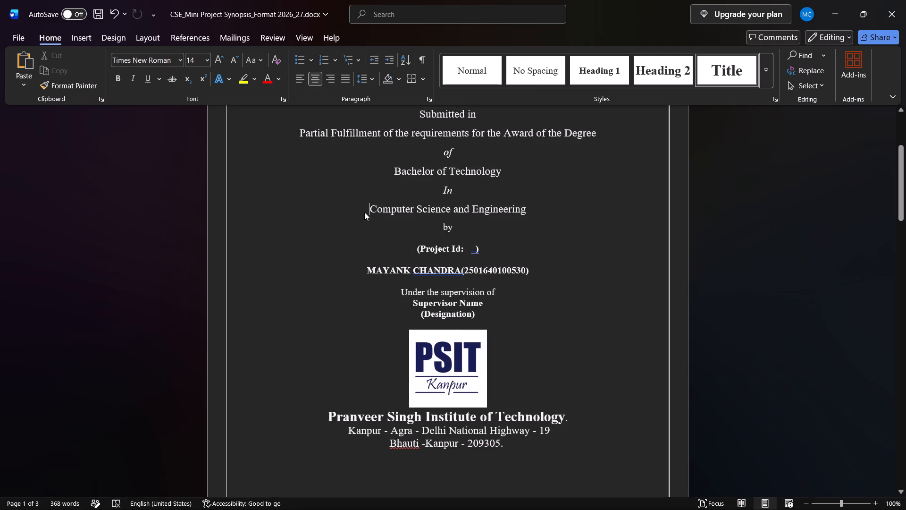
scroll(364, 212, "up", 2)
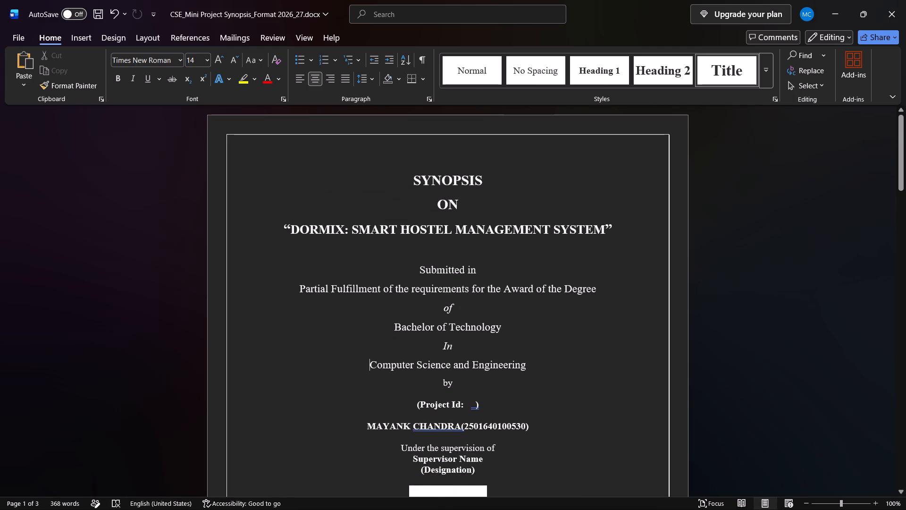
scroll(364, 212, "up", 1)
scroll(364, 212, "down", 1)
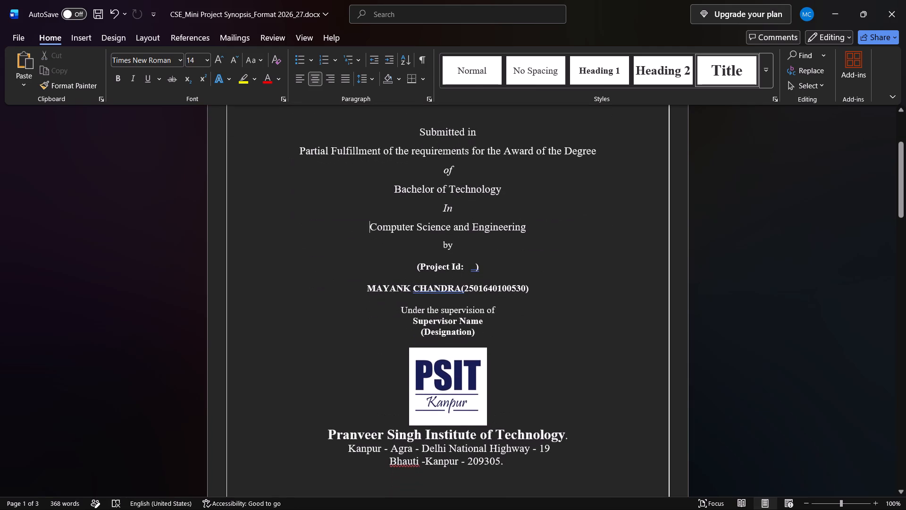
scroll(364, 212, "down", 5)
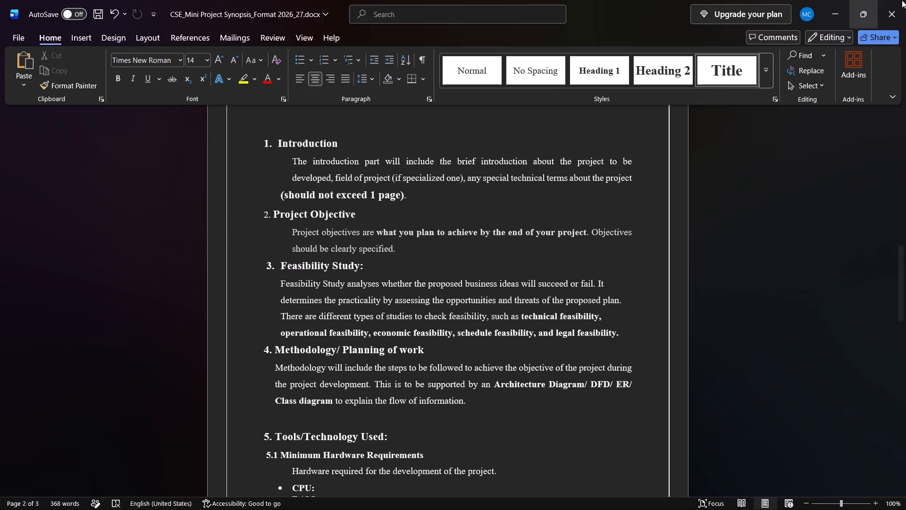
left_click(902, 0)
Return to the five-page synopsis document and review its cover page around the supervisor lines.
left_click(496, 343)
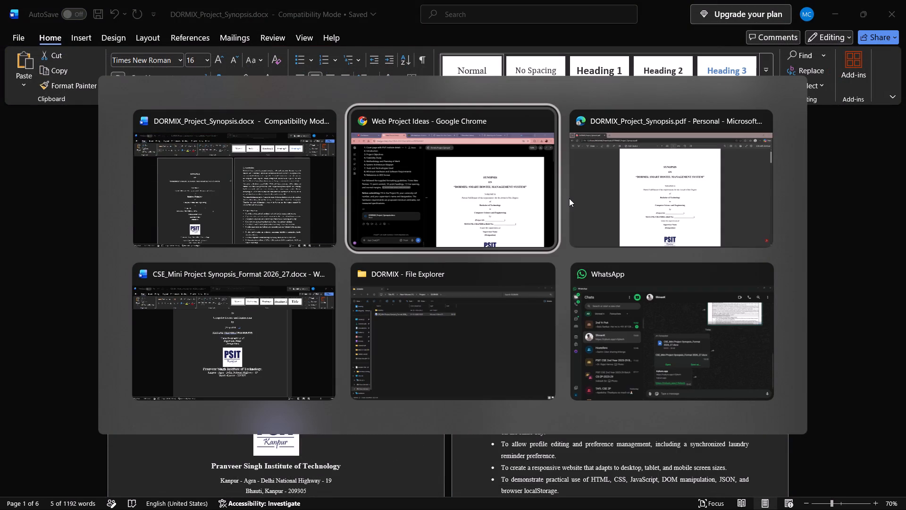
scroll(553, 221, "up", 1)
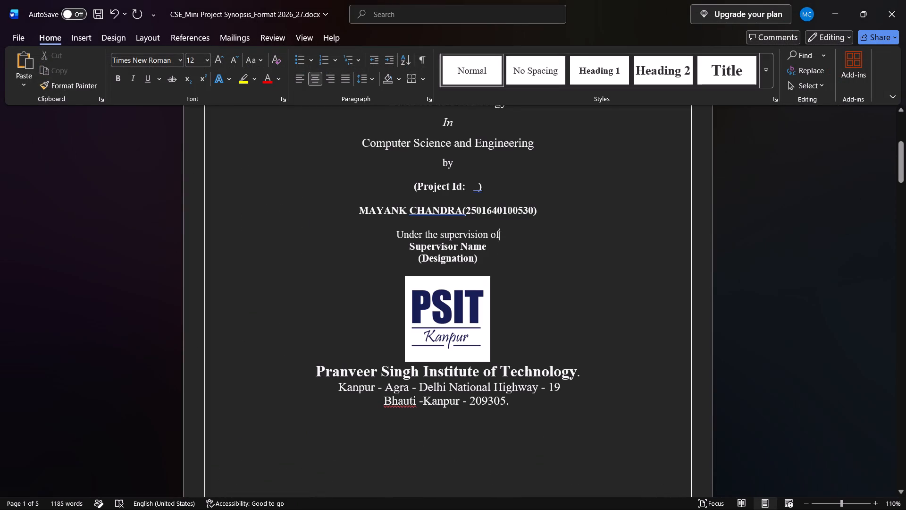
Review the CSE mini project synopsis from the cover page through the Methodology section, checking text and formatting.
scroll(553, 221, "up", 2)
scroll(553, 221, "down", 2)
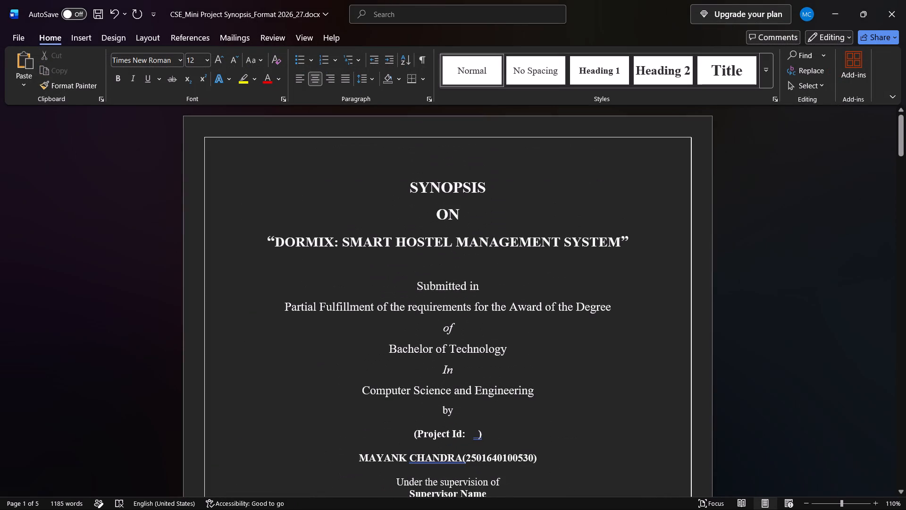
scroll(553, 221, "down", 6)
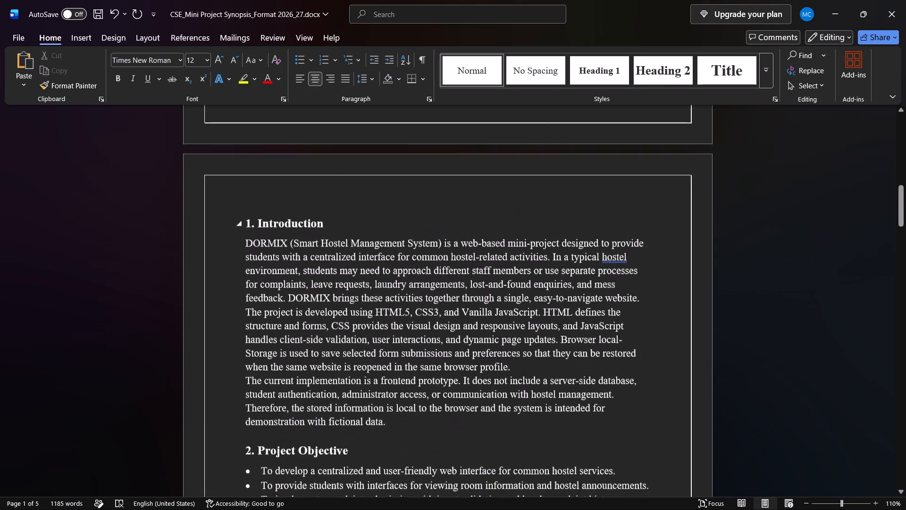
scroll(553, 221, "down", 3)
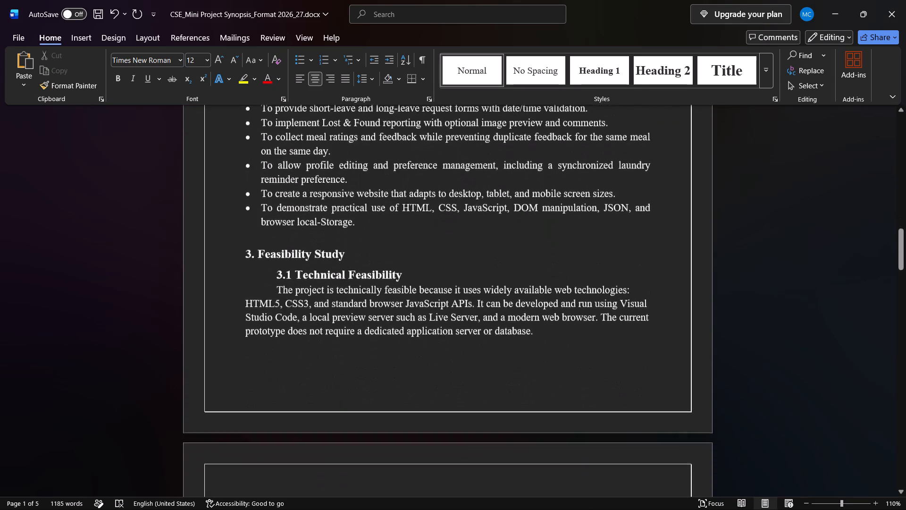
scroll(553, 221, "down", 4)
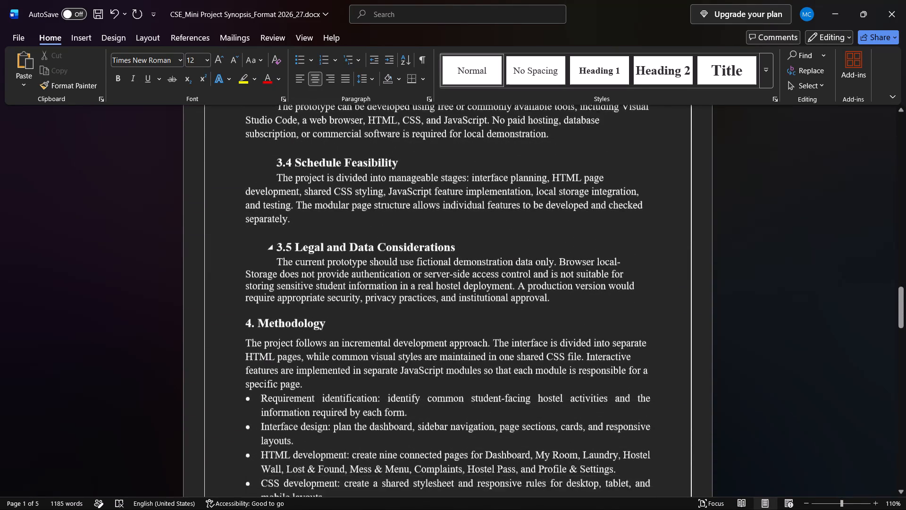
scroll(553, 221, "down", 2)
scroll(530, 170, "down", 1)
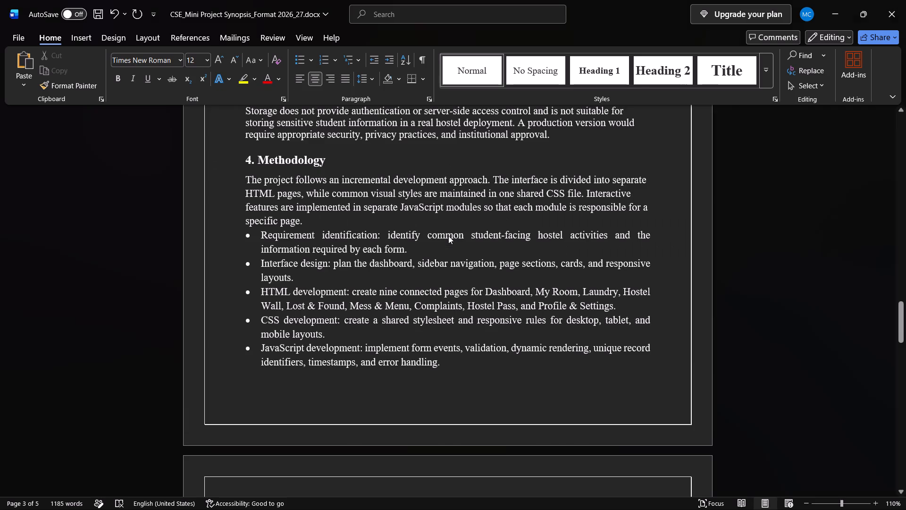
Switch to Visual Studio Code, where the DORMIX project folder and its index.html are open.
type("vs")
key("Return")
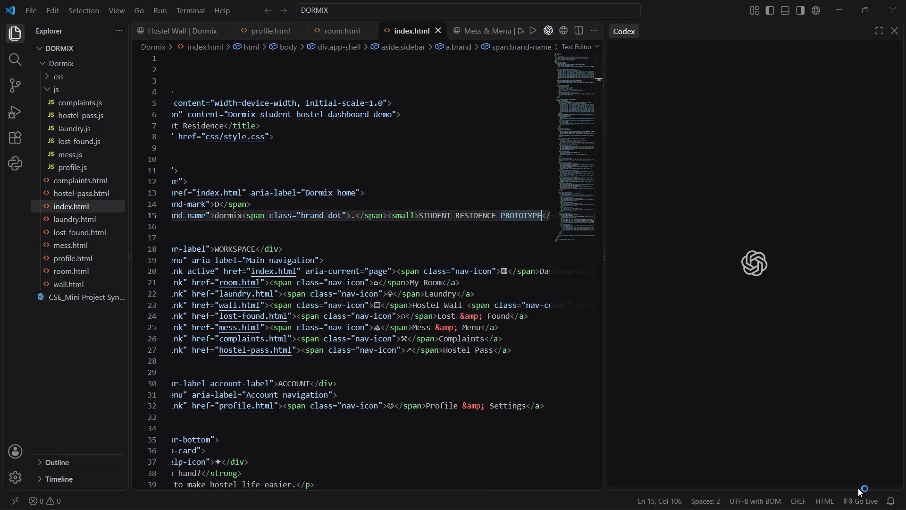
left_click(852, 509)
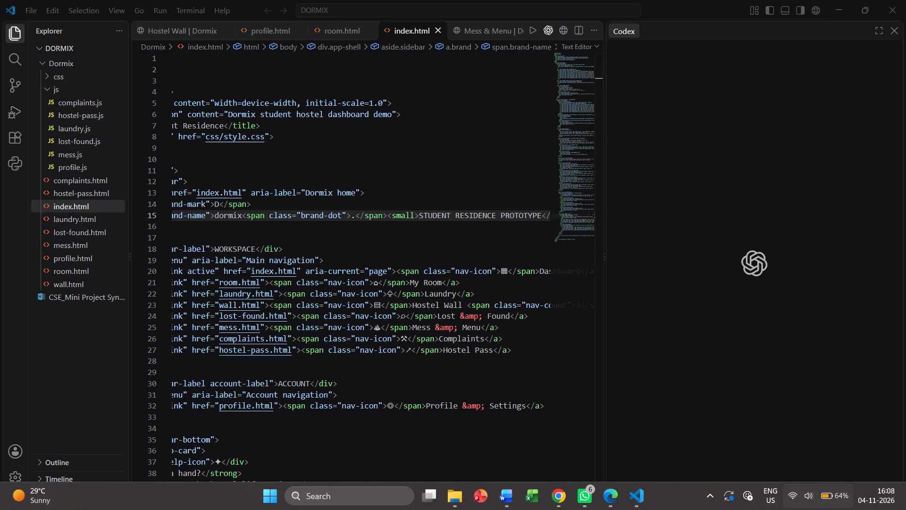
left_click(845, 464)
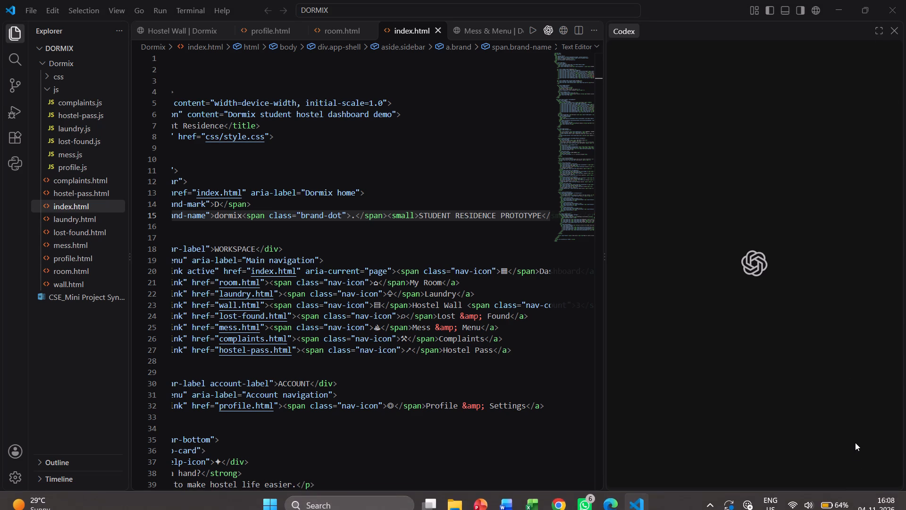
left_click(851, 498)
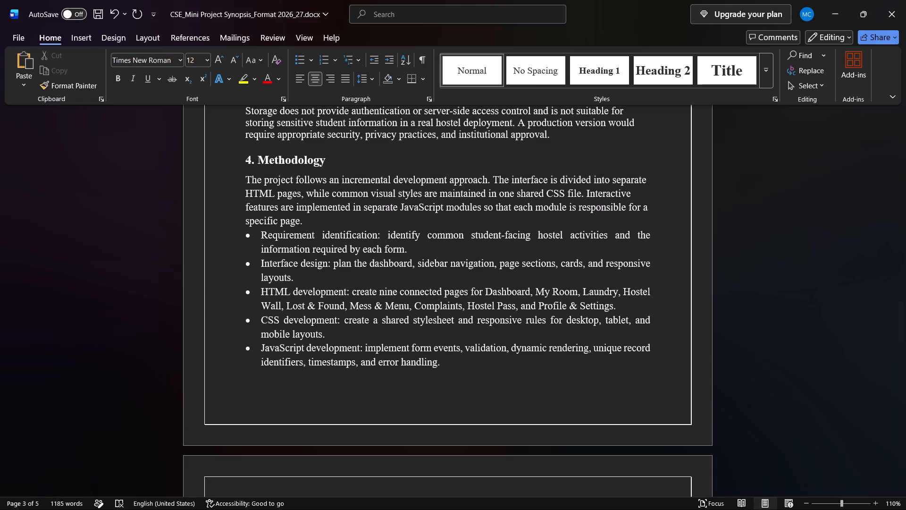
Review the rest of the synopsis in Word, from Methodology through the architecture figure and tools section to the IEEE references.
scroll(529, 292, "down", 2)
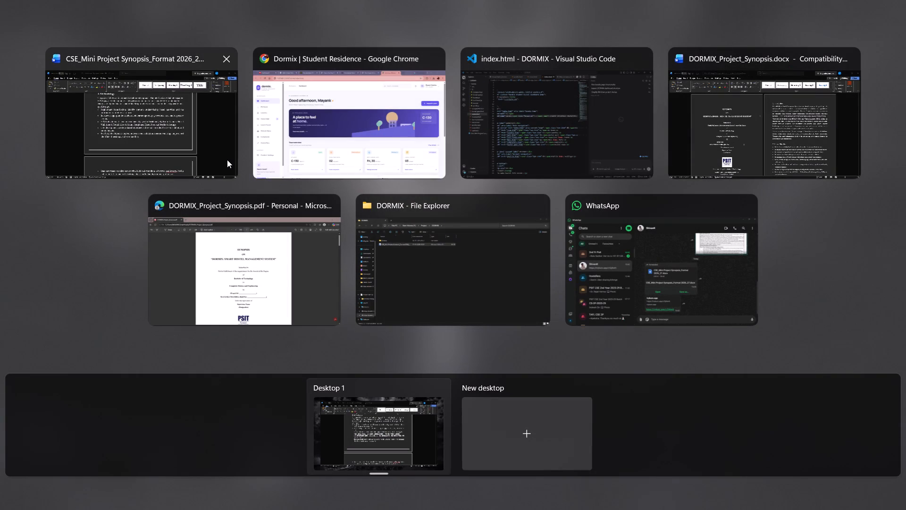
left_click(226, 159)
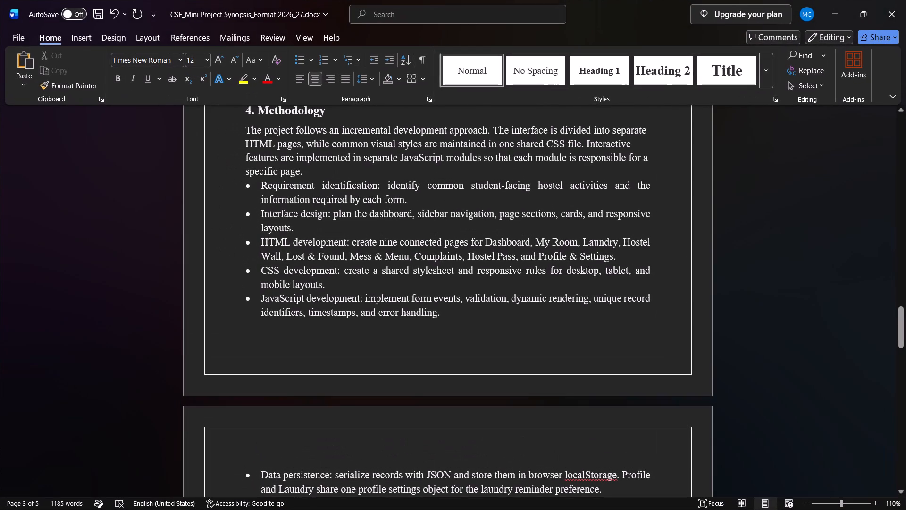
scroll(320, 208, "down", 3)
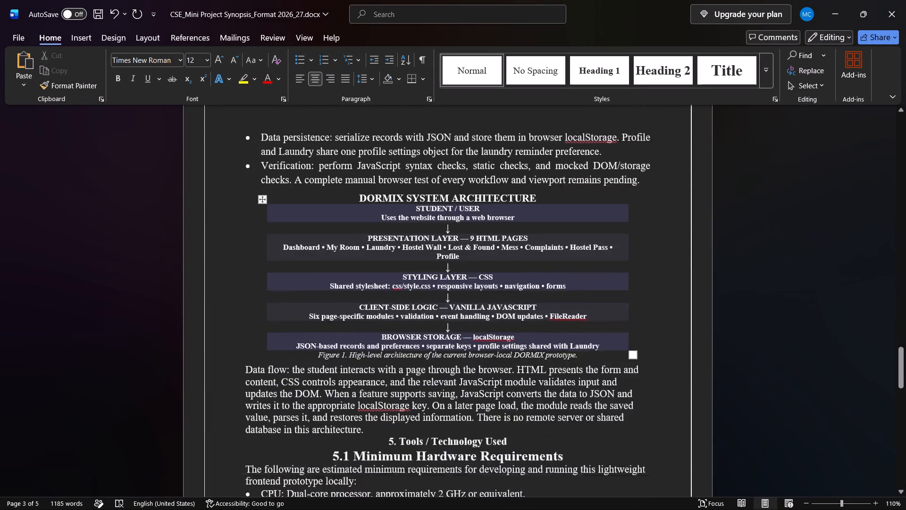
scroll(320, 208, "down", 7)
scroll(320, 208, "up", 1)
scroll(320, 208, "down", 1)
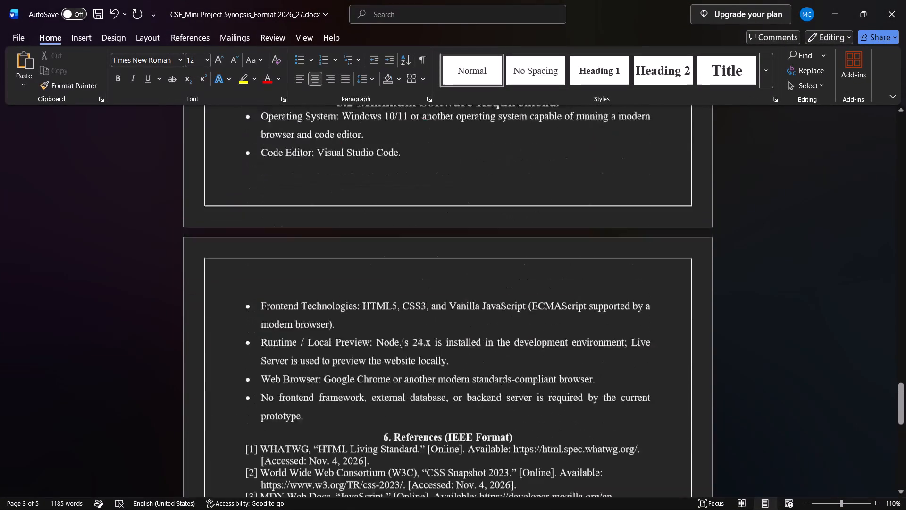
scroll(320, 208, "down", 1)
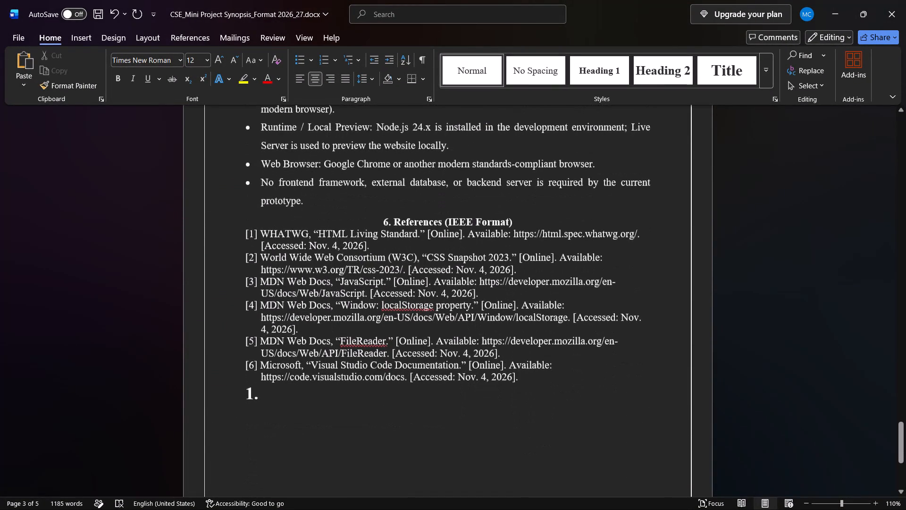
scroll(320, 208, "down", 1)
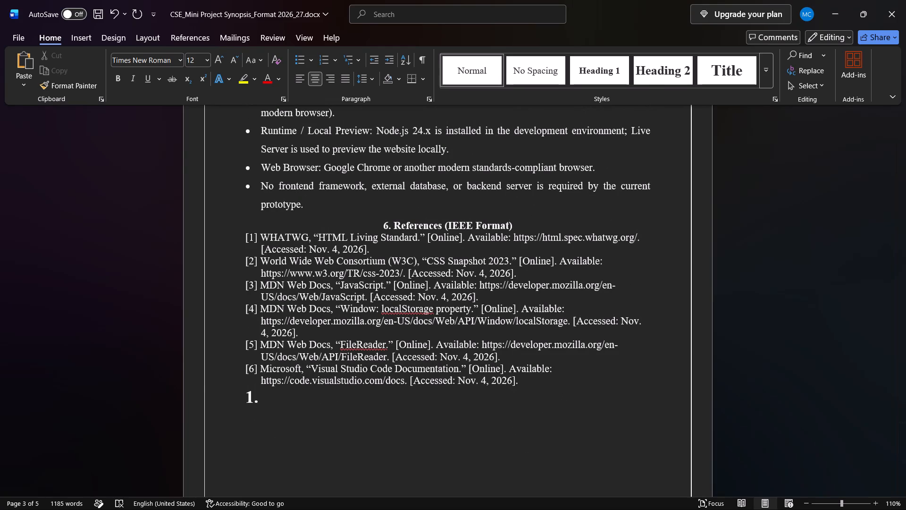
Recheck the whole synopsis from the cover page to the end of the references for layout and formatting consistency.
scroll(320, 208, "up", 20)
scroll(320, 208, "up", 8)
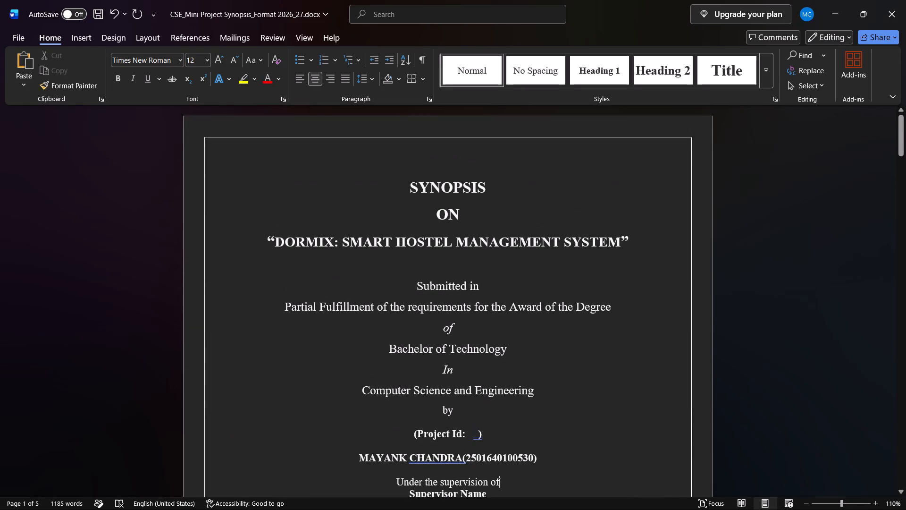
scroll(320, 208, "down", 1)
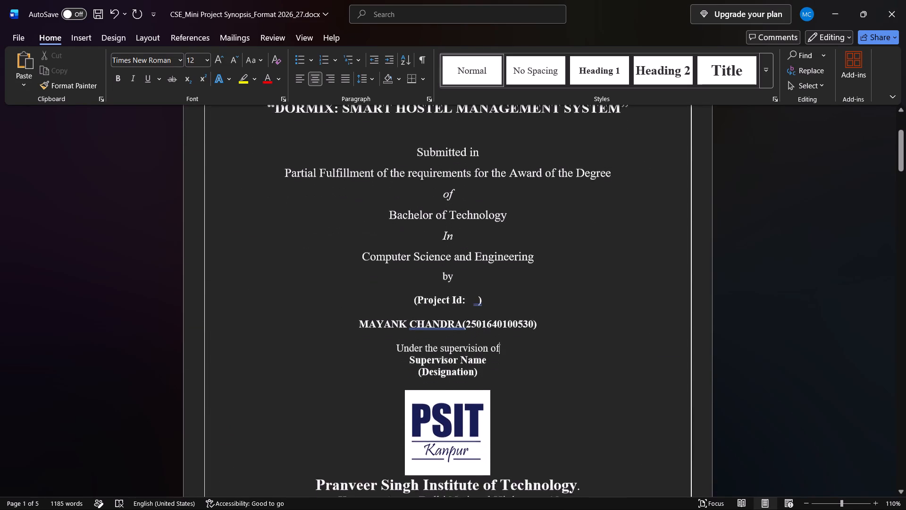
scroll(320, 208, "up", 1)
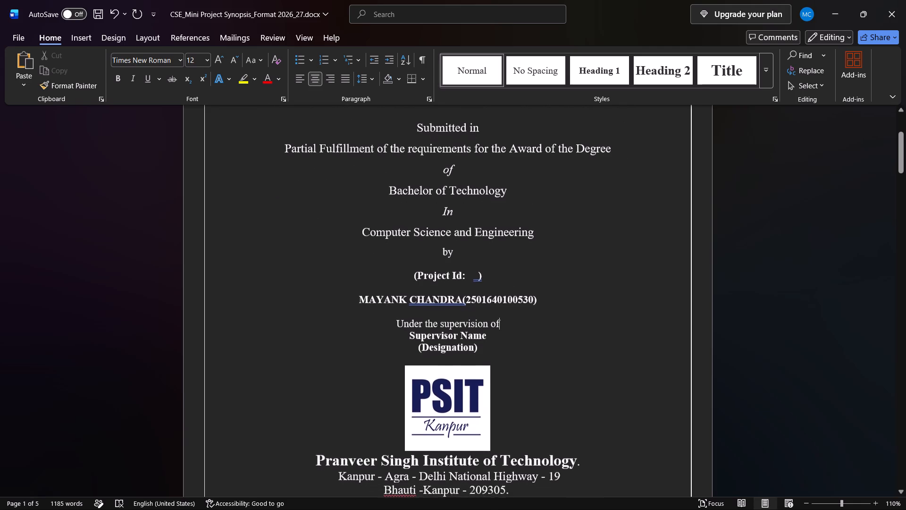
scroll(320, 208, "up", 1)
scroll(320, 208, "down", 1)
scroll(320, 208, "up", 1)
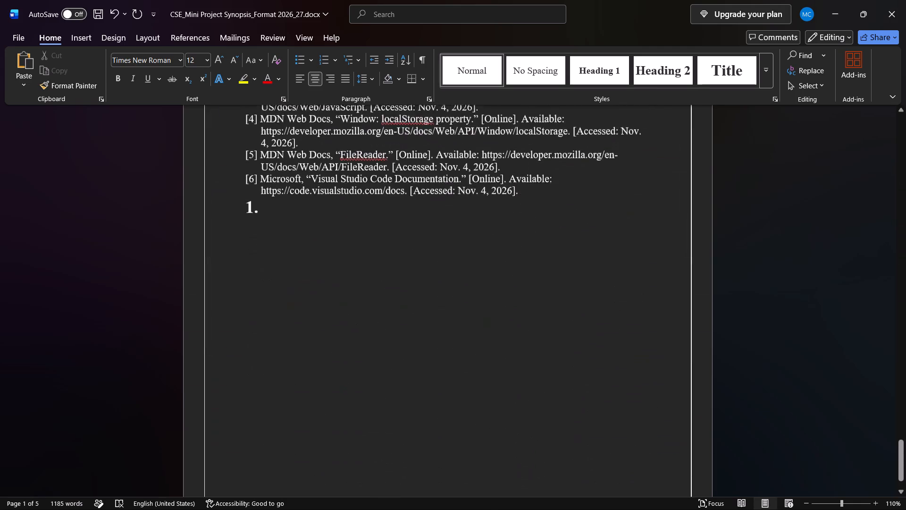
scroll(320, 208, "up", 14)
scroll(320, 208, "up", 9)
scroll(320, 208, "down", 1)
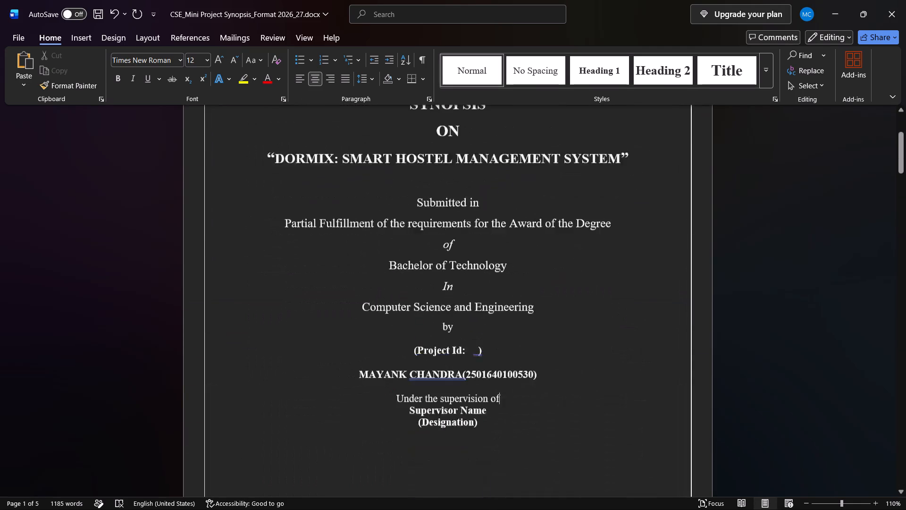
scroll(320, 208, "down", 5)
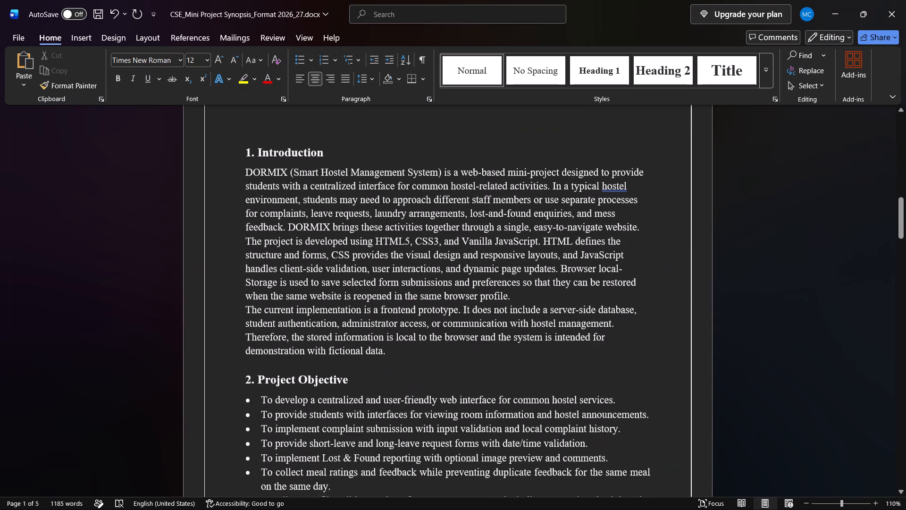
scroll(320, 208, "down", 2)
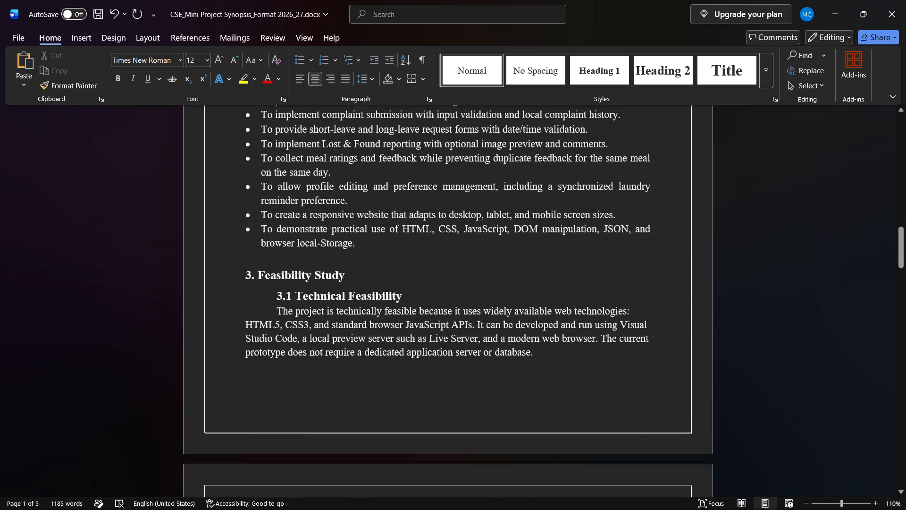
scroll(320, 208, "down", 1)
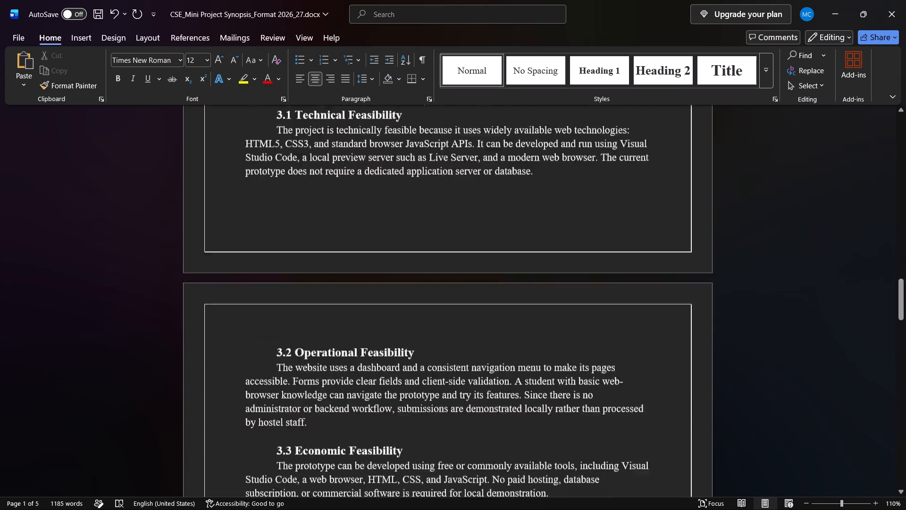
scroll(320, 208, "down", 6)
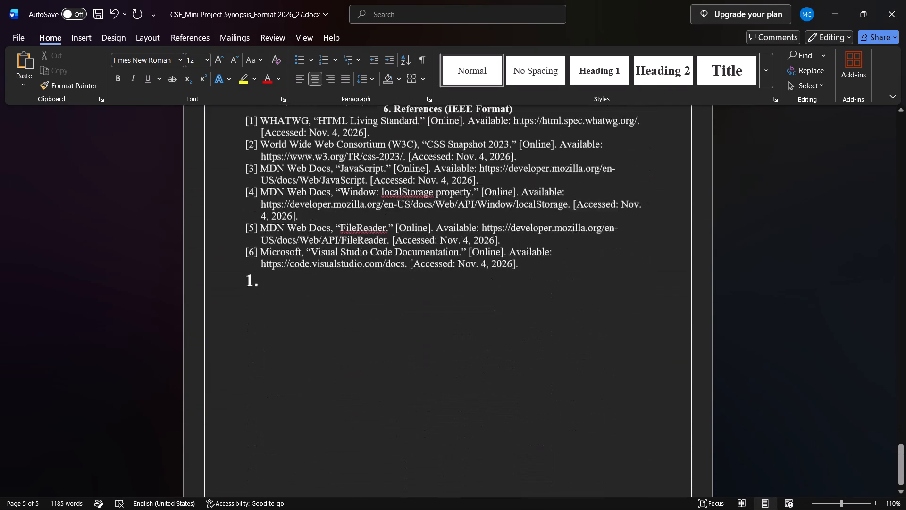
scroll(318, 214, "down", 2)
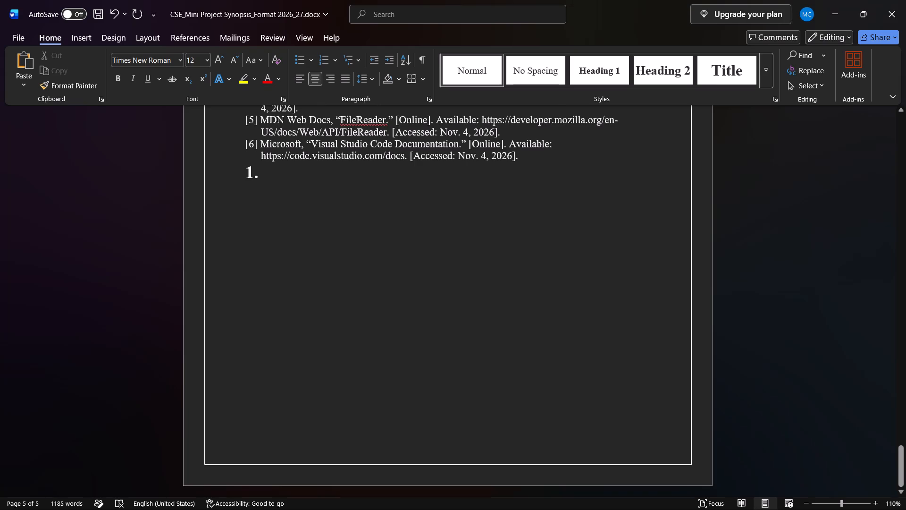
Enlarge the DORMIX System Architecture table on page 4 proportionally so it spans about the full width of the body text.
scroll(318, 214, "up", 5)
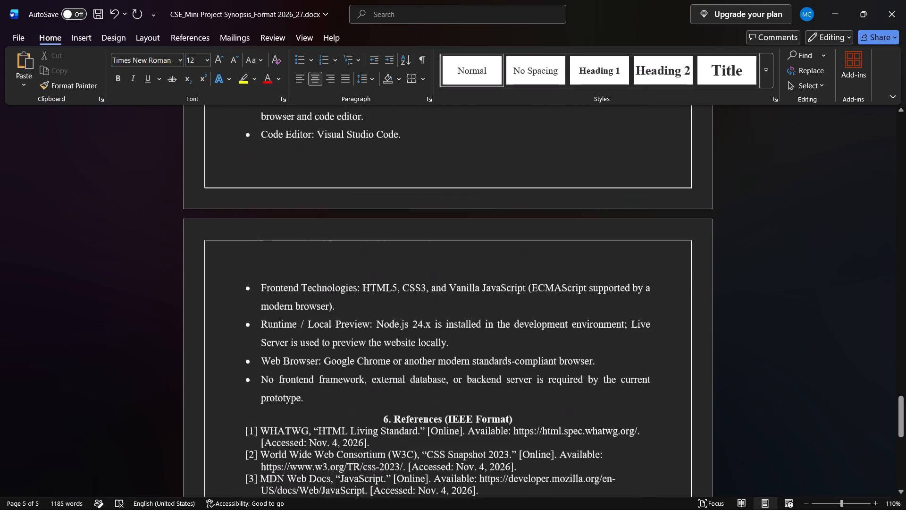
scroll(318, 214, "up", 4)
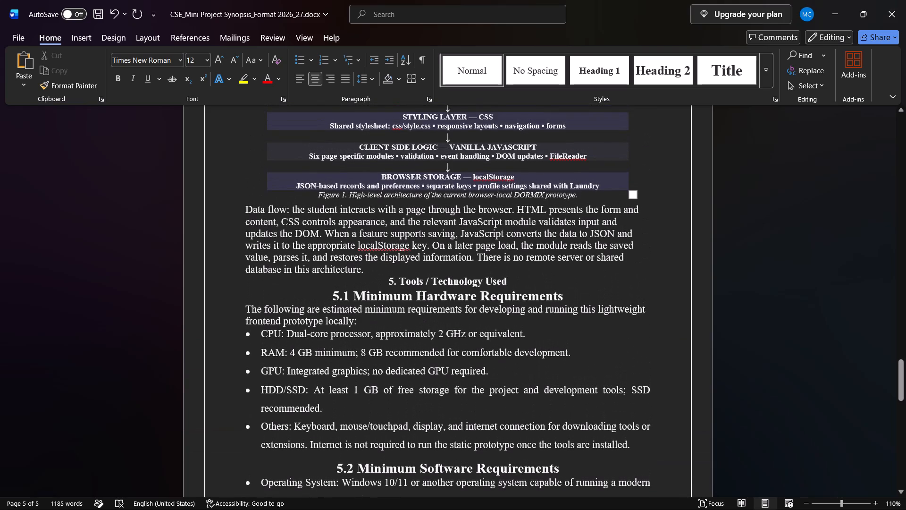
scroll(318, 214, "up", 3)
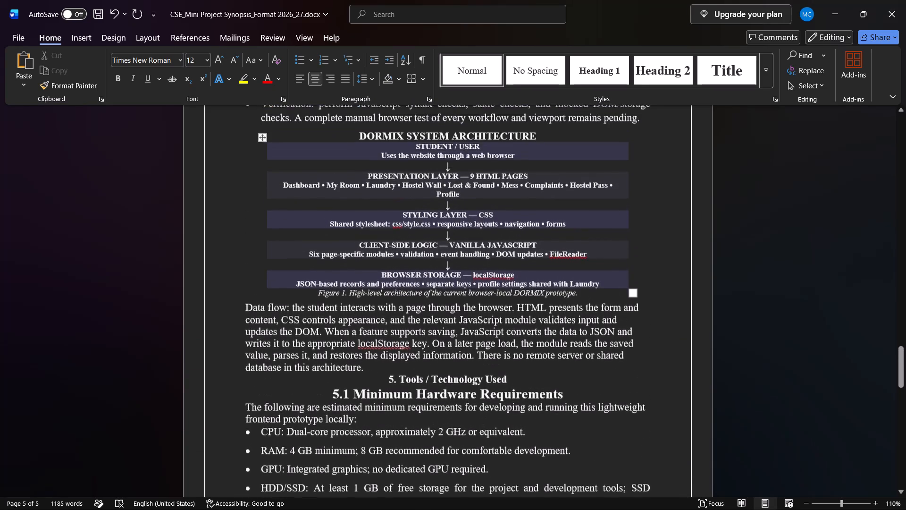
scroll(318, 214, "up", 2)
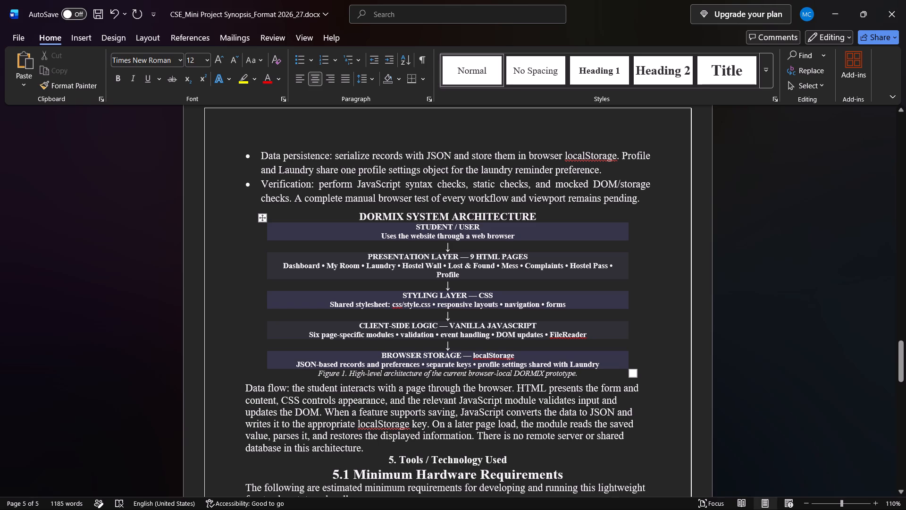
left_click_drag(261, 218, 262, 223)
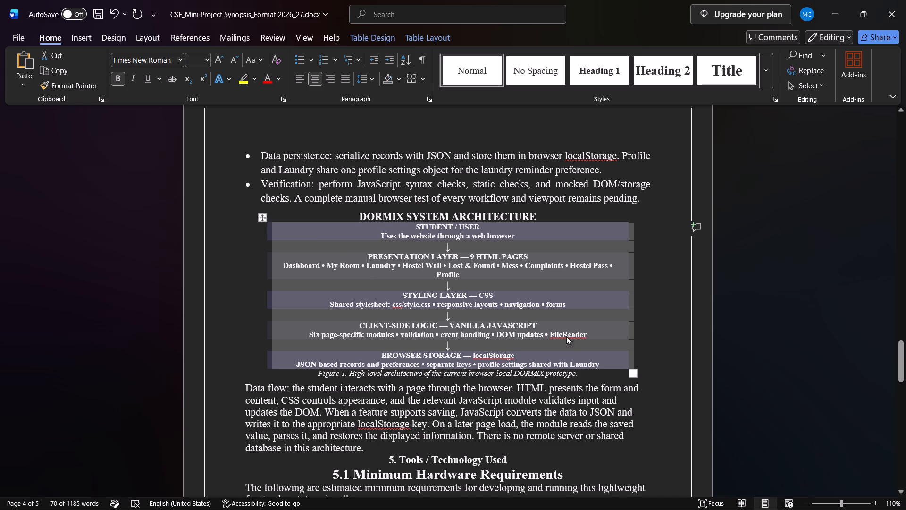
left_click(635, 374)
left_click_drag(635, 374, 647, 386)
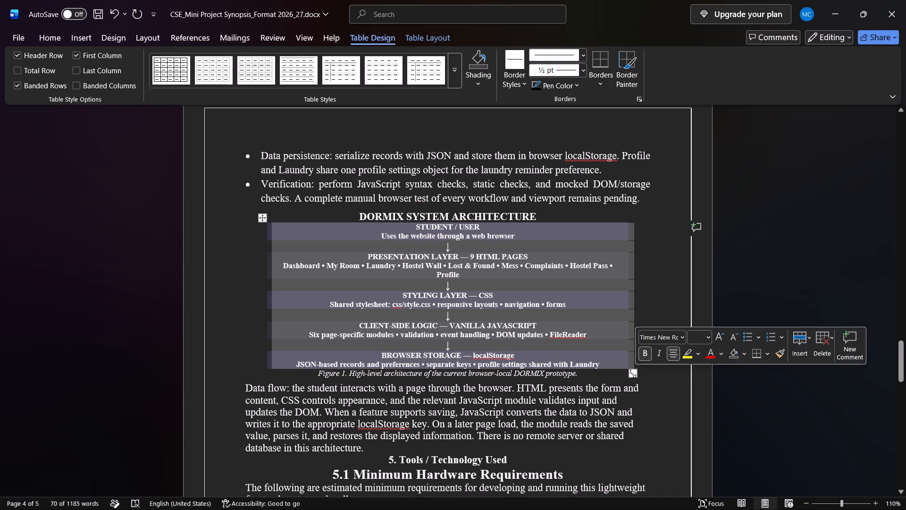
left_click_drag(632, 374, 659, 390)
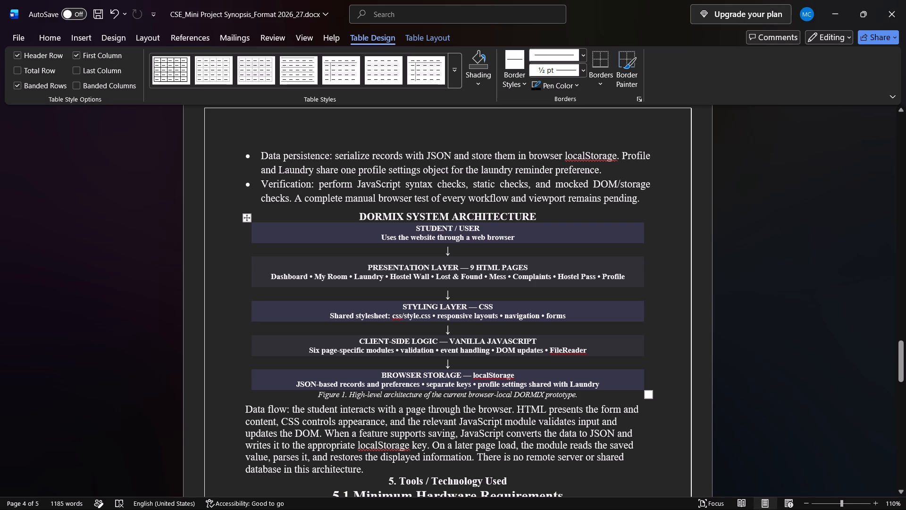
left_click_drag(249, 217, 238, 217)
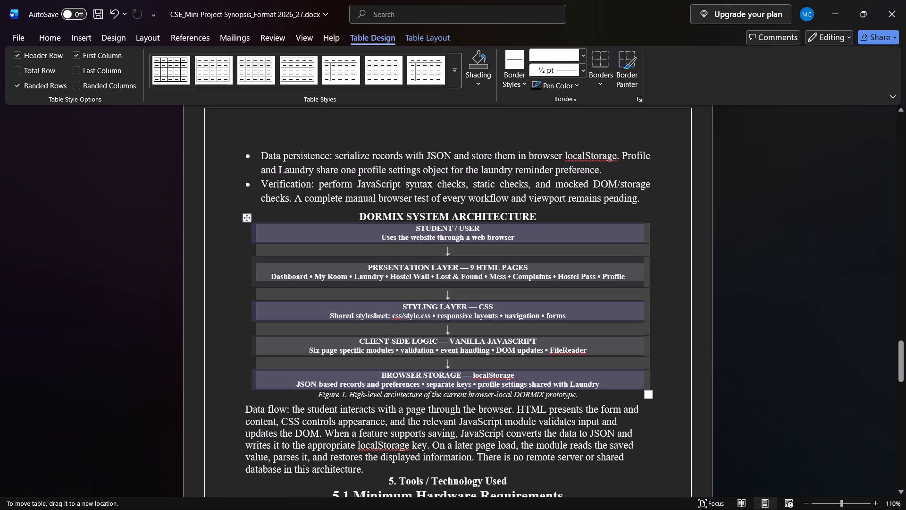
left_click_drag(238, 217, 237, 217)
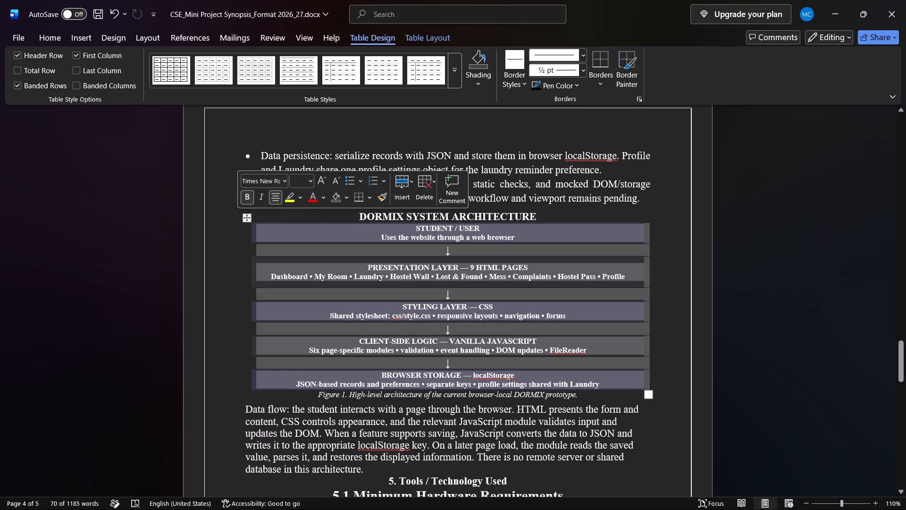
left_click_drag(651, 394, 665, 406)
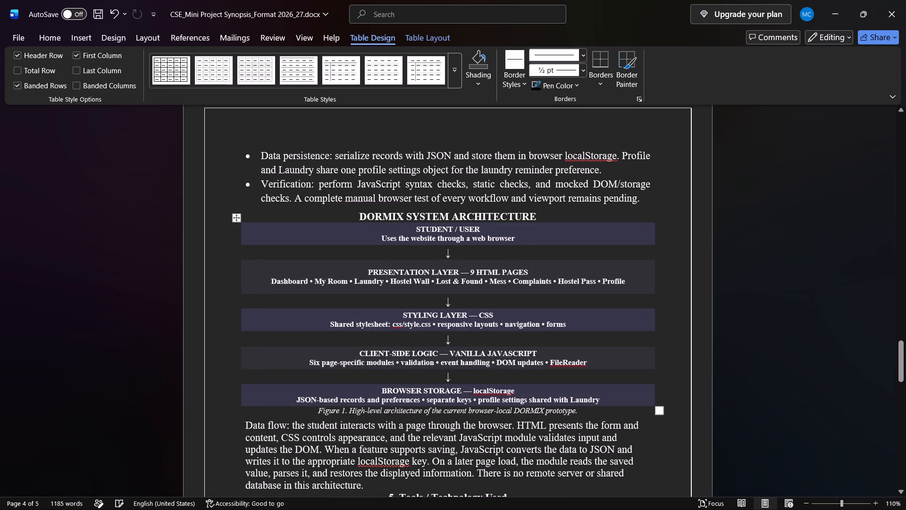
left_click(793, 406)
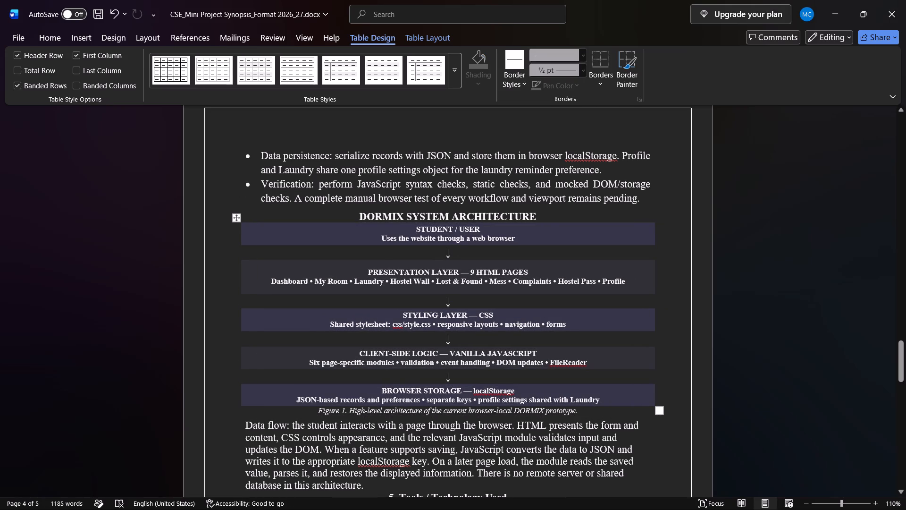
scroll(488, 391, "down", 1)
Increase the font size of the Figure 1 caption under the architecture table to 10.
left_click_drag(317, 412, 505, 408)
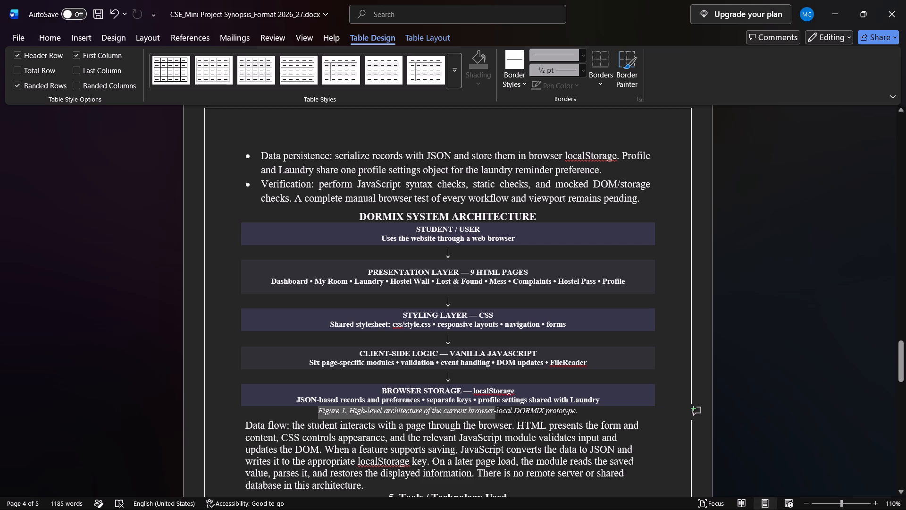
left_click_drag(505, 408, 583, 410)
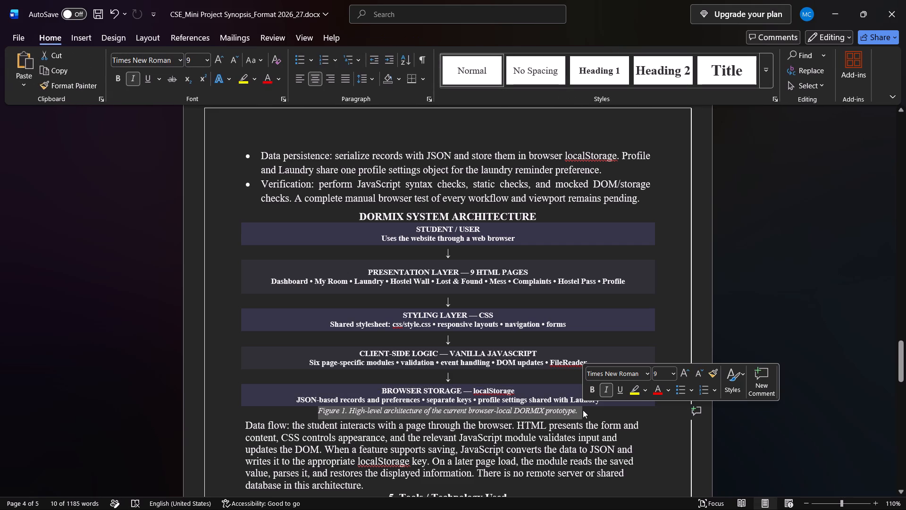
left_click(683, 372)
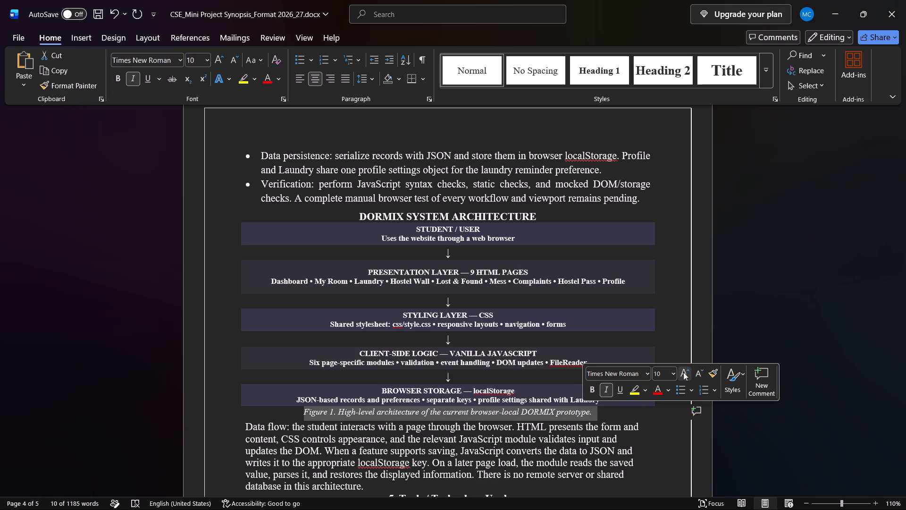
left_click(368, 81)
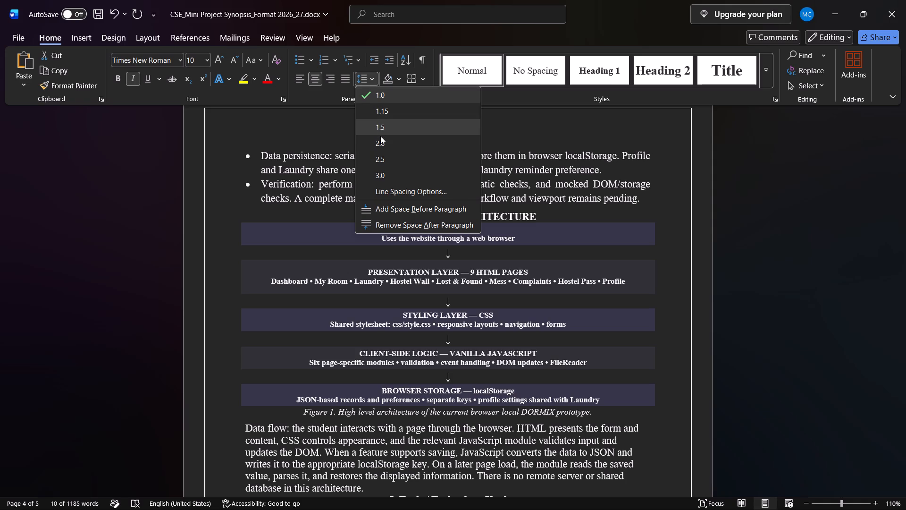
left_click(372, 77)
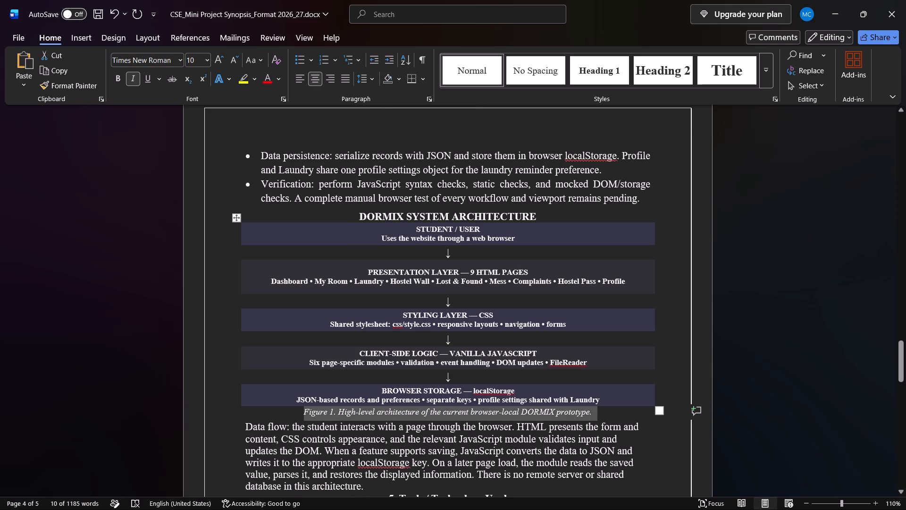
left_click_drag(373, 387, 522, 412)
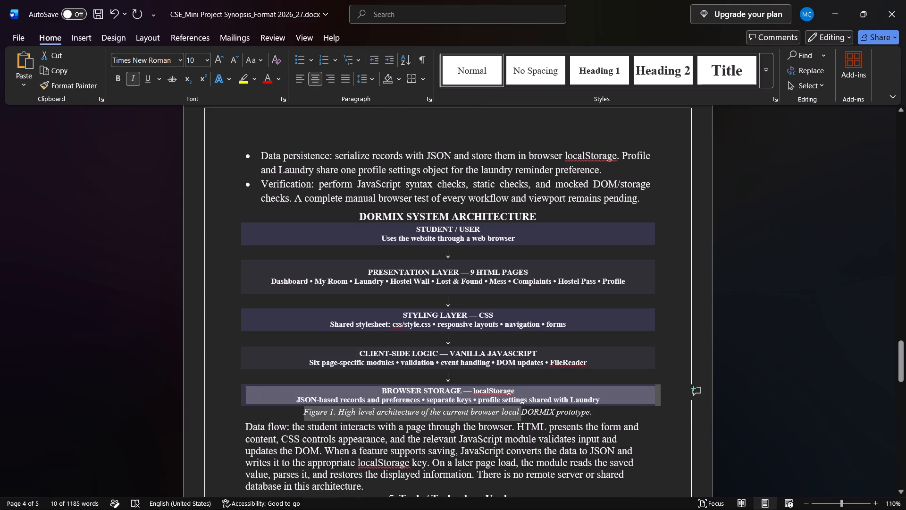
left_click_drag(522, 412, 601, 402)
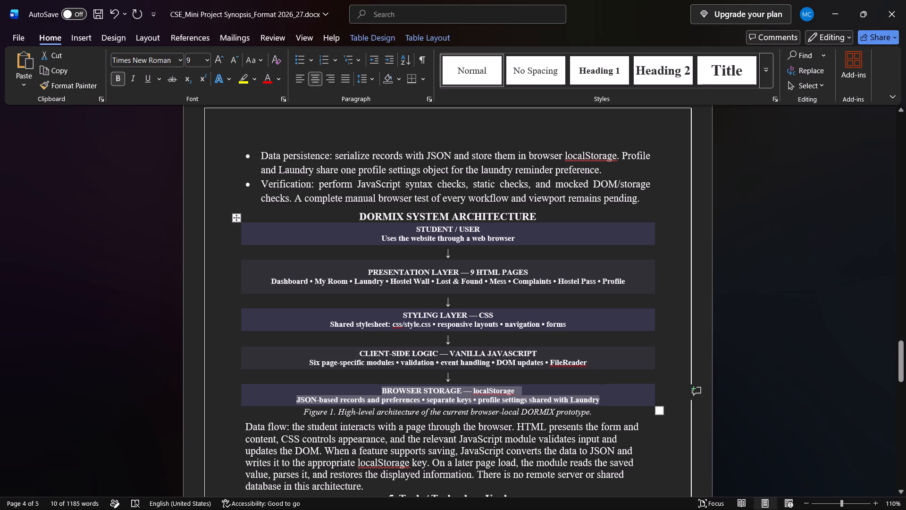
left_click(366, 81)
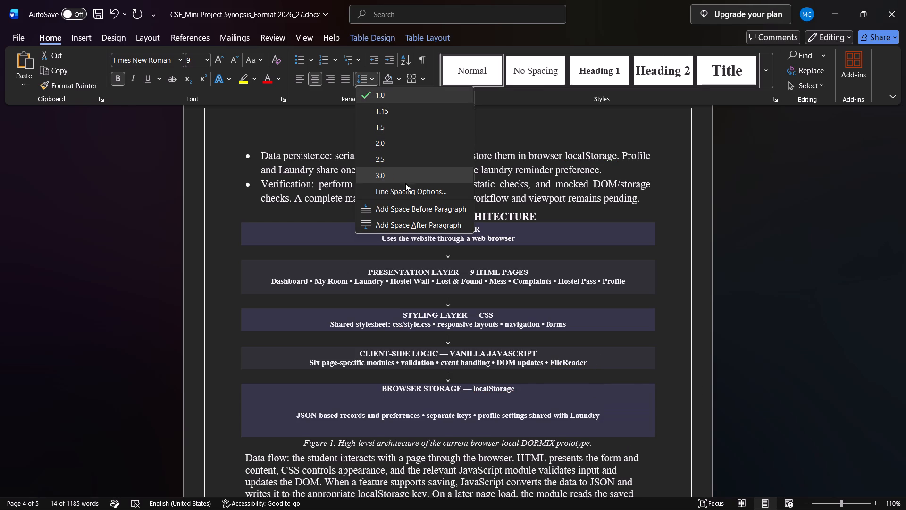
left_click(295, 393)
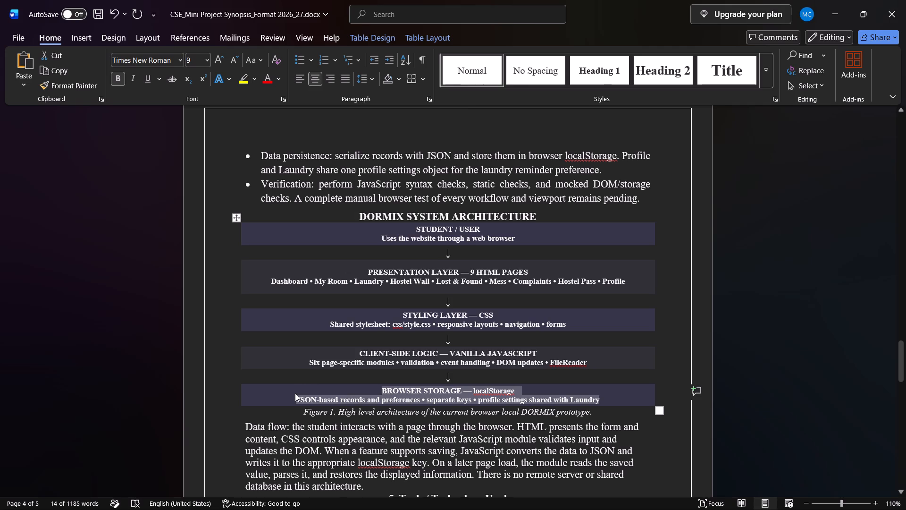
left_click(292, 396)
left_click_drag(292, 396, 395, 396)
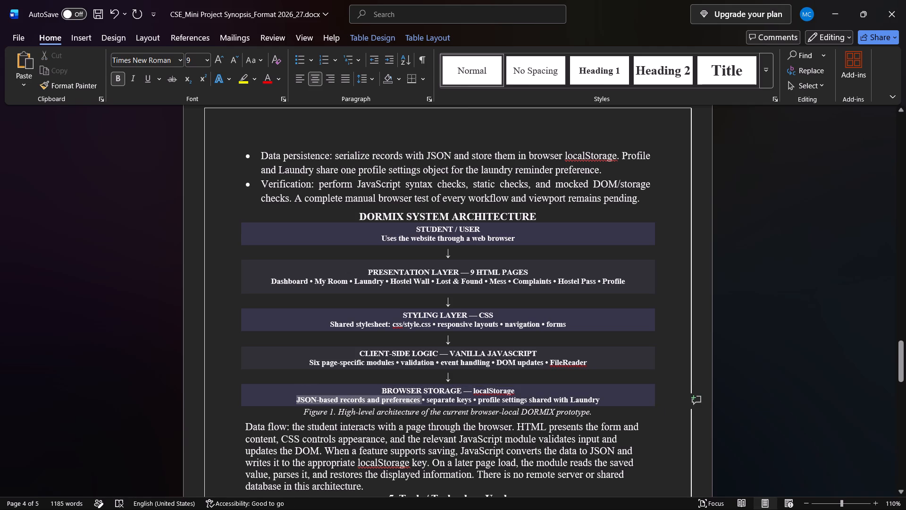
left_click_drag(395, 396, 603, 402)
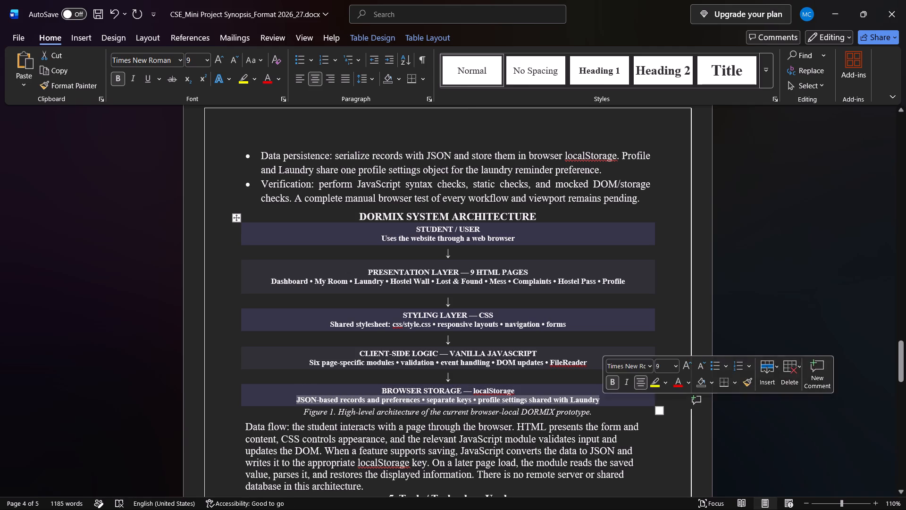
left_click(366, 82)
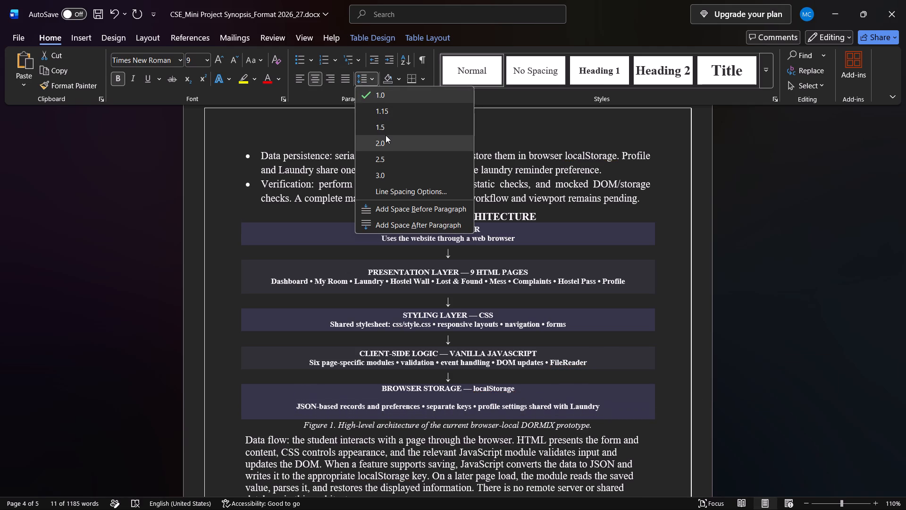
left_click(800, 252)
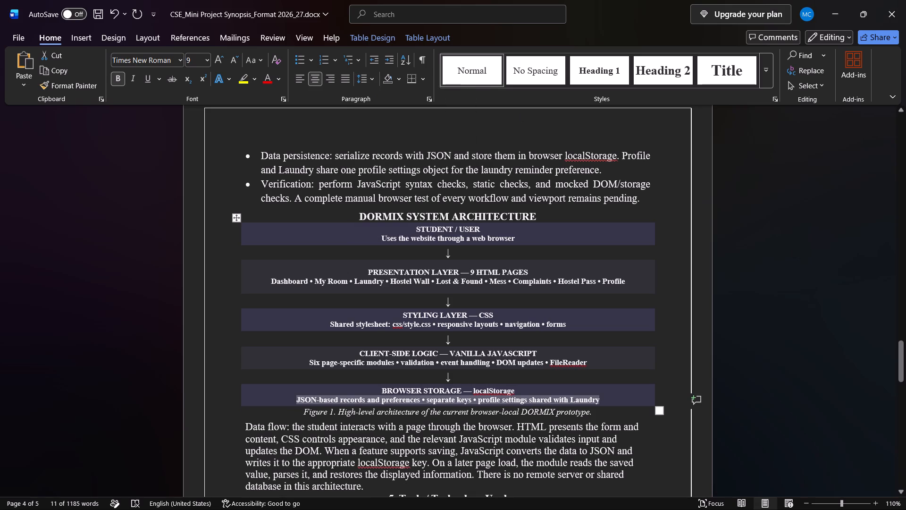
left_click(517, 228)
Set the line spacing of the Data flow paragraph below the Figure 1 caption to 1.15.
scroll(517, 228, "down", 1)
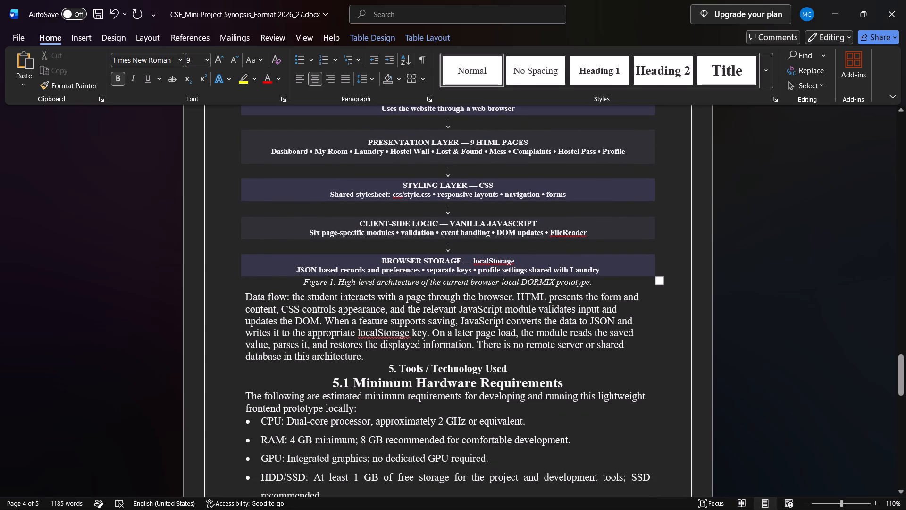
left_click_drag(245, 295, 366, 353)
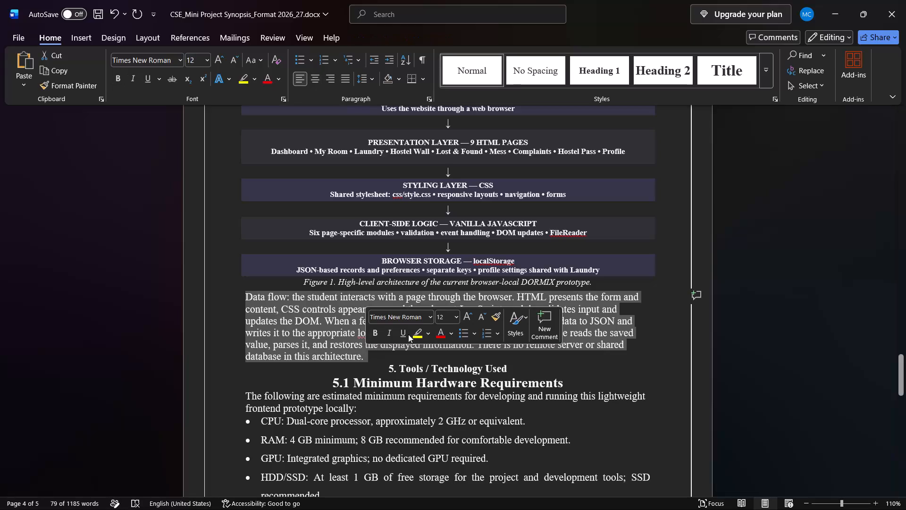
left_click(374, 78)
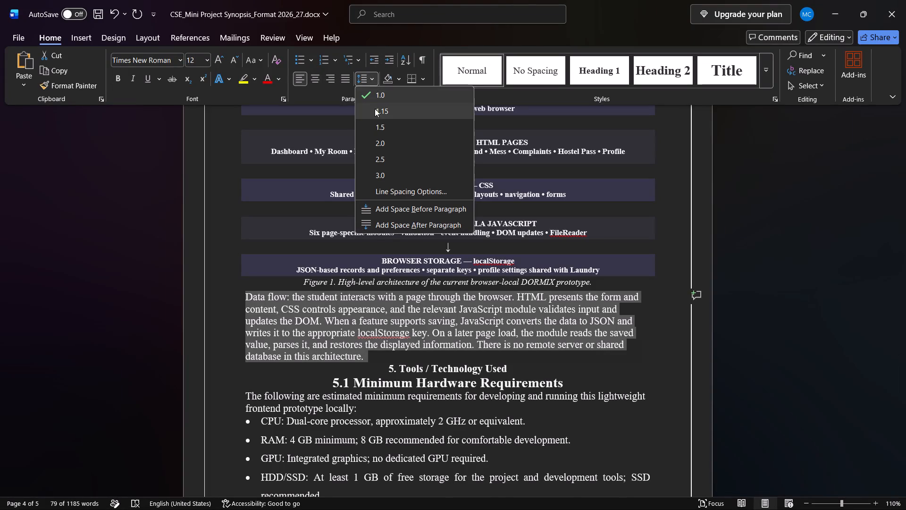
left_click(375, 112)
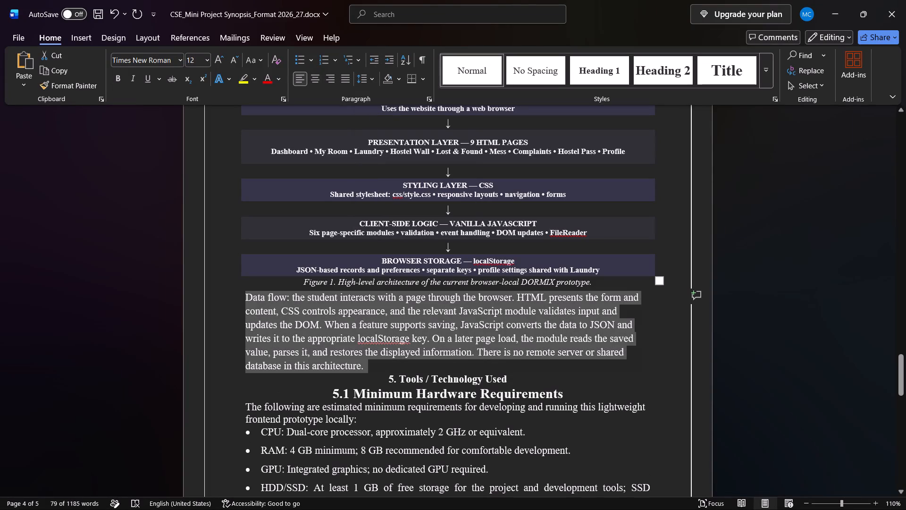
left_click(381, 315)
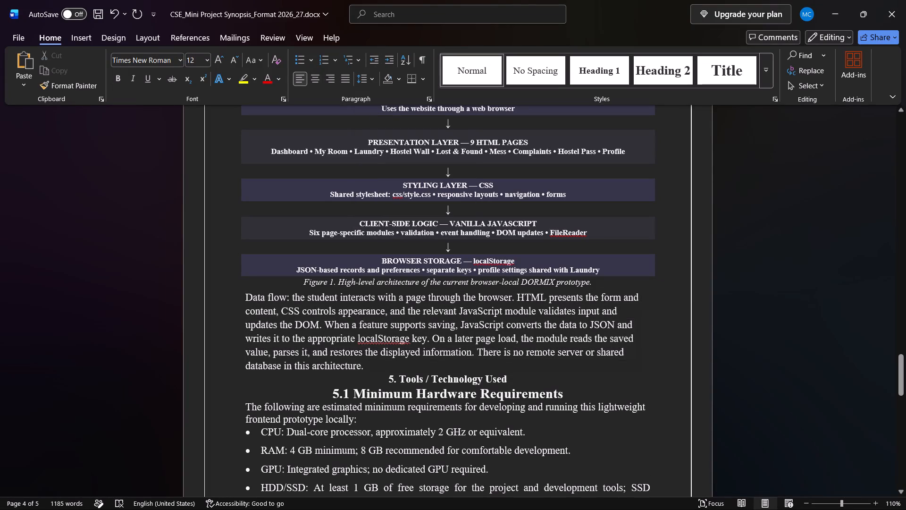
Hyphenate localStorage as "local-Storage" in the Data flow paragraph and in the Browser Storage row of the architecture table.
left_click(378, 340)
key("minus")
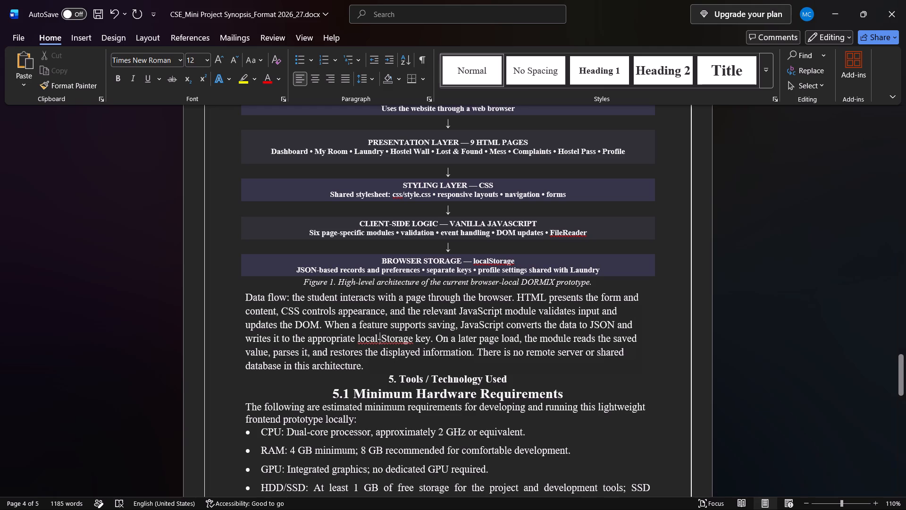
left_click(488, 260)
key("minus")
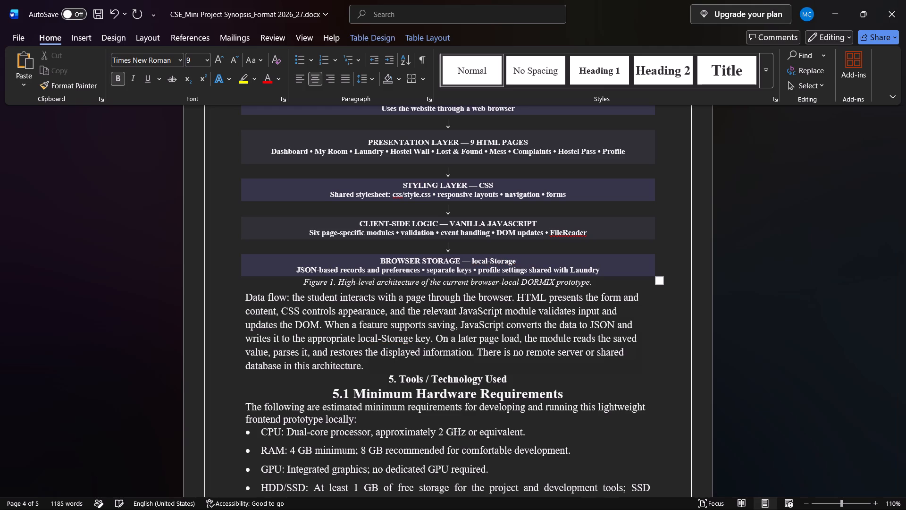
Change the CPU bullet under 5.1 Minimum Hardware Requirements to begin "Quad-core processor recommended".
scroll(503, 294, "down", 1)
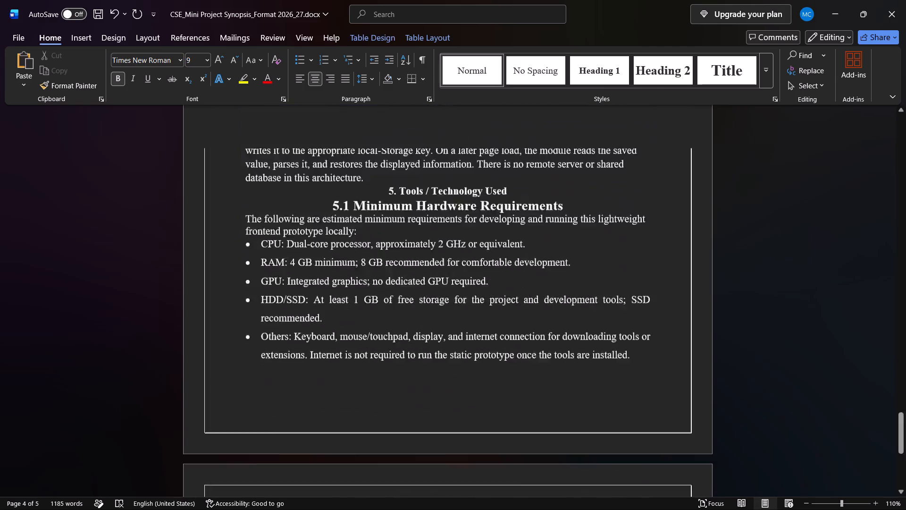
scroll(503, 294, "down", 1)
scroll(503, 294, "up", 5)
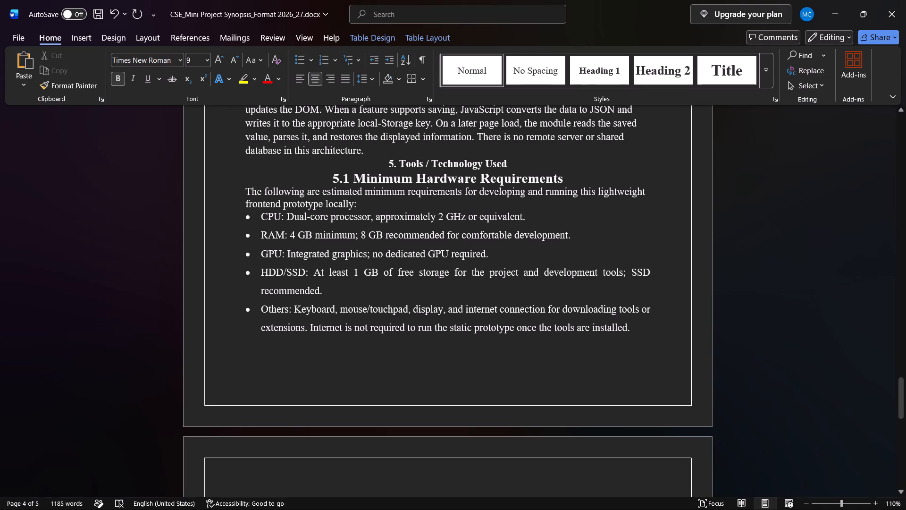
left_click(306, 213)
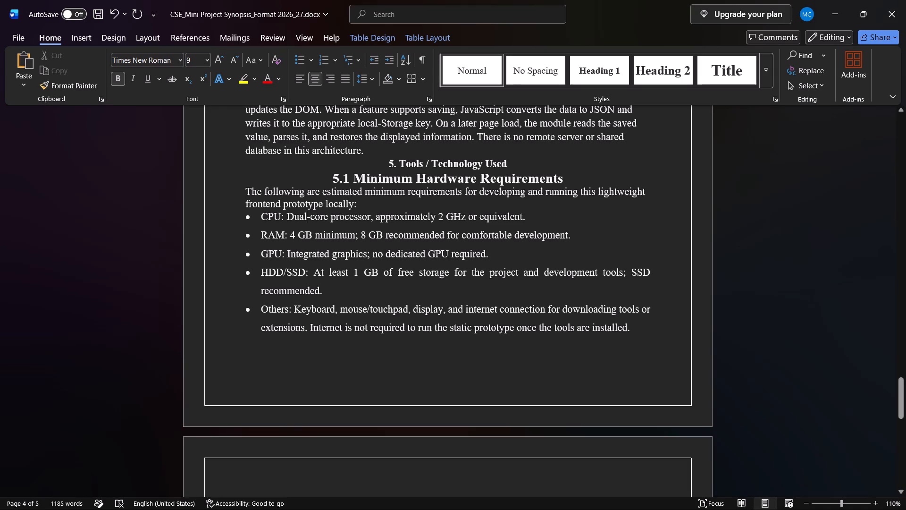
key("ctrl+BackSpace")
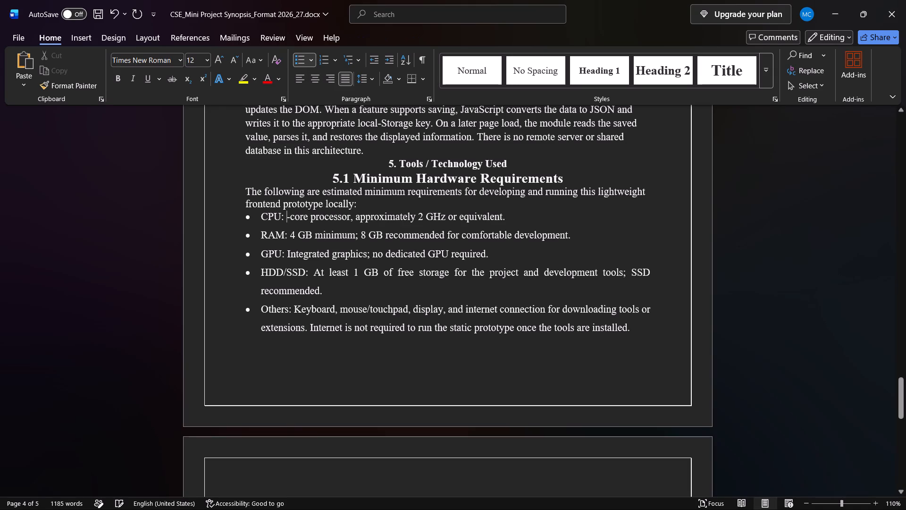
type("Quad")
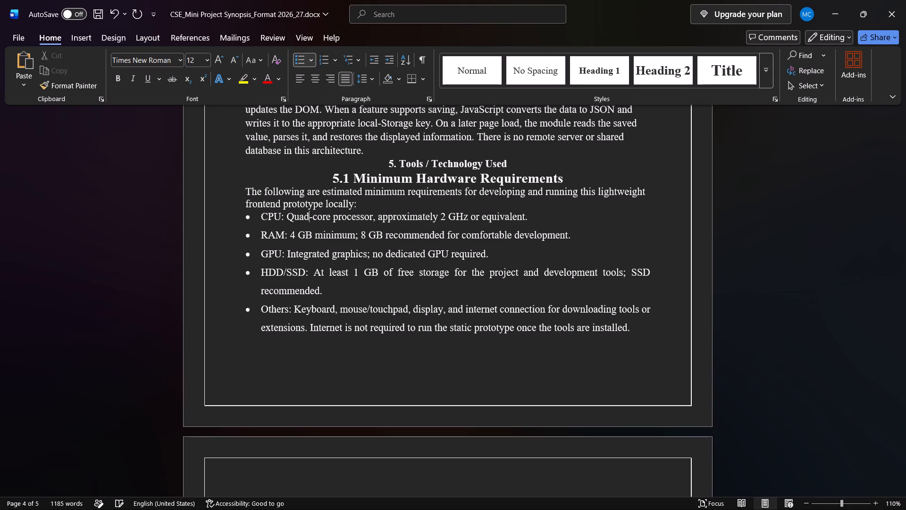
left_click(373, 216)
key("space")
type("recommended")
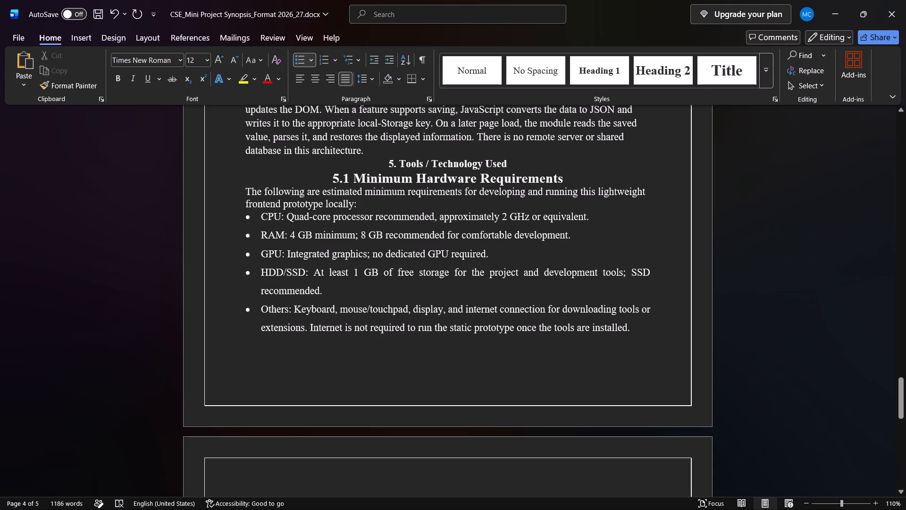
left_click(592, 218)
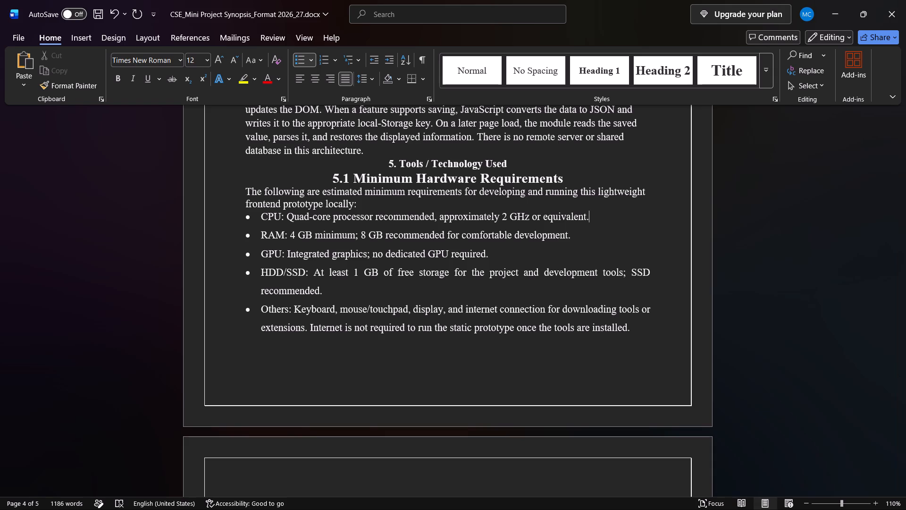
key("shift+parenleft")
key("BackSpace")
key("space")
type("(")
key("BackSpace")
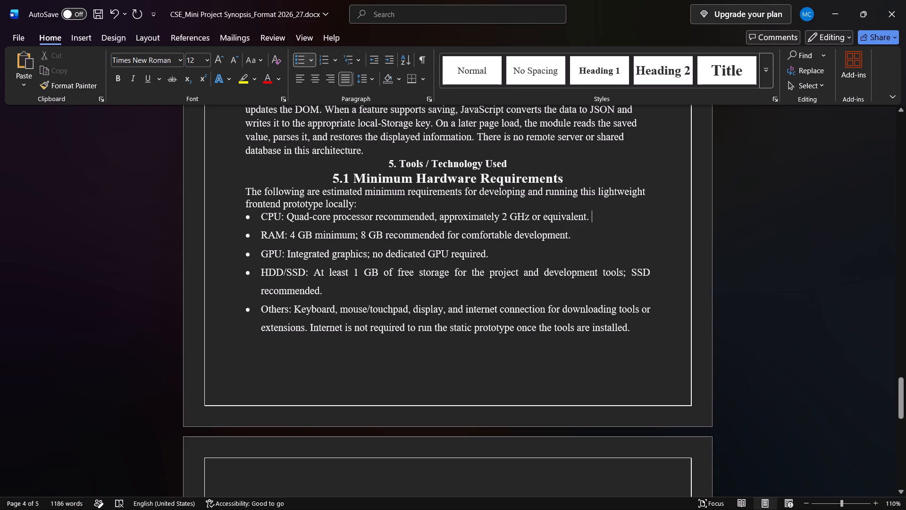
Insert a blank line between the Data flow paragraph and the "5. Tools / Technology Used" heading.
left_click(386, 151)
key("Return")
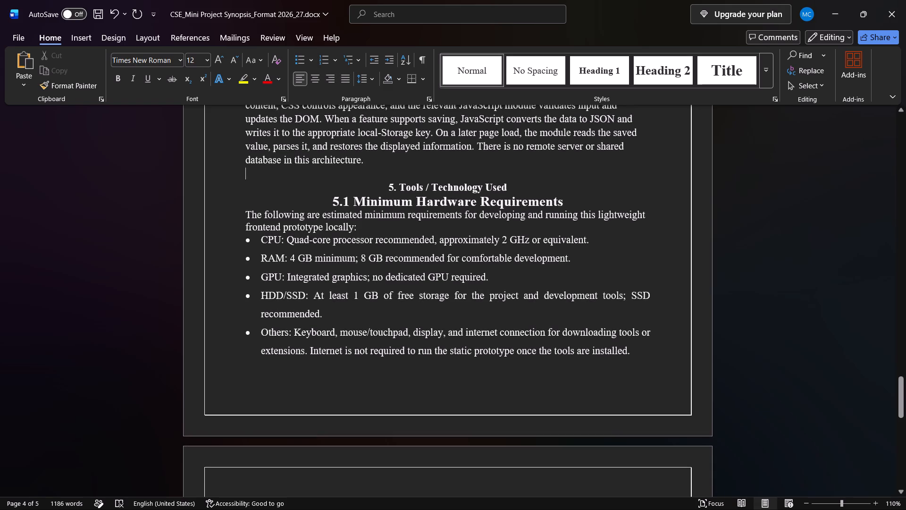
Review the hardware requirements, software requirements and IEEE references sections through the end of the synopsis.
scroll(407, 146, "up", 1)
scroll(407, 146, "down", 1)
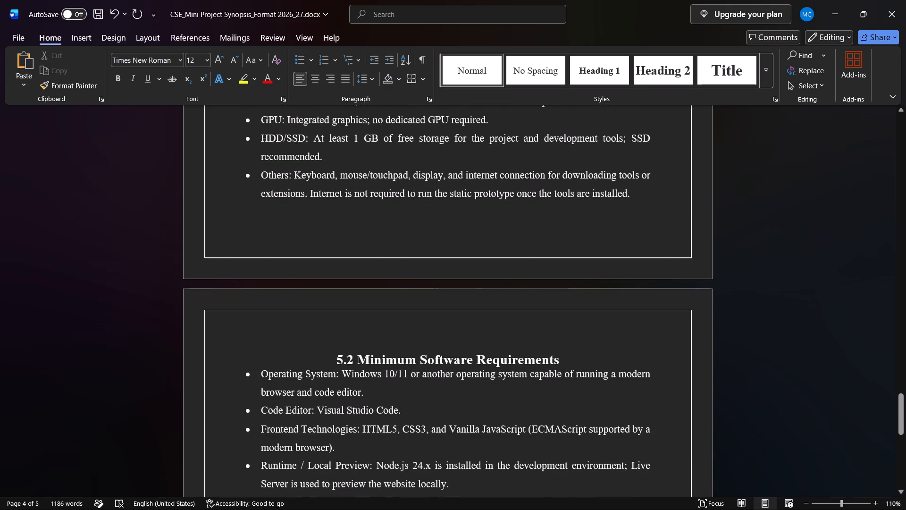
scroll(407, 146, "down", 5)
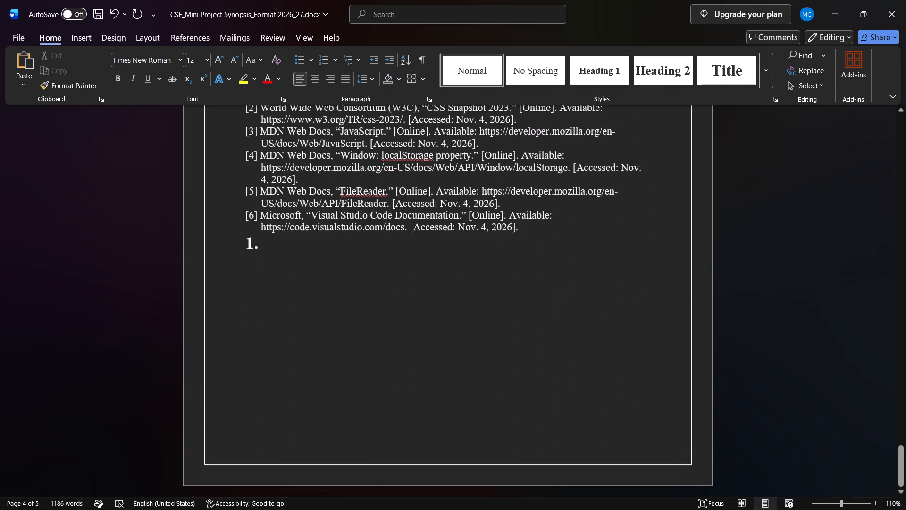
scroll(407, 146, "up", 1)
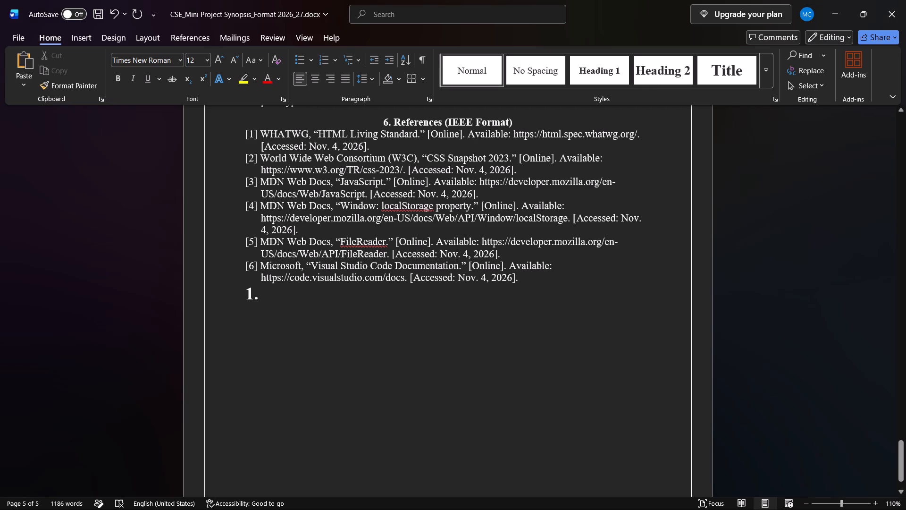
scroll(294, 296, "up", 7)
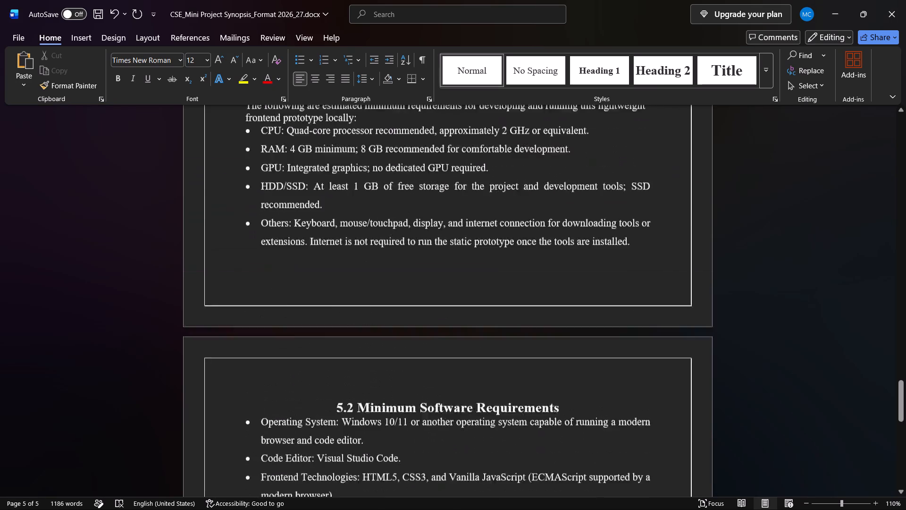
Insert a new line after the Verification bullet, above the DORMIX SYSTEM ARCHITECTURE heading.
scroll(294, 296, "up", 2)
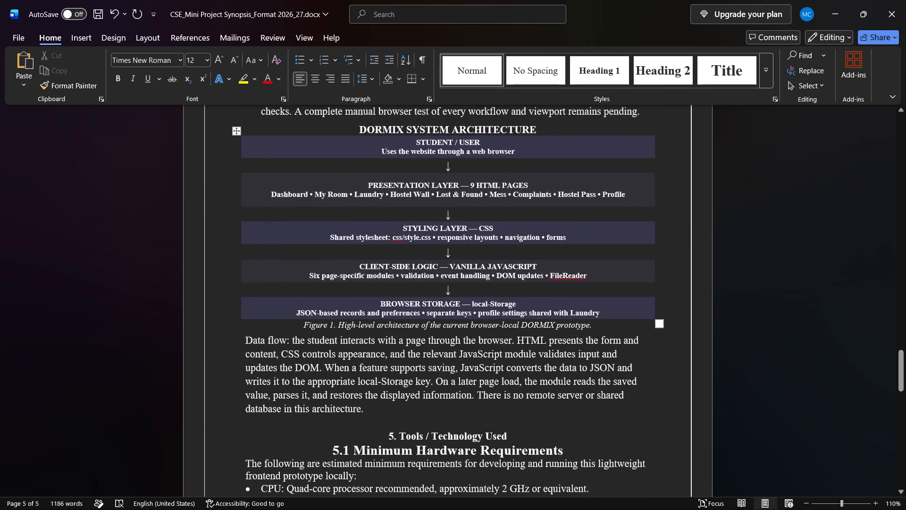
scroll(294, 296, "up", 1)
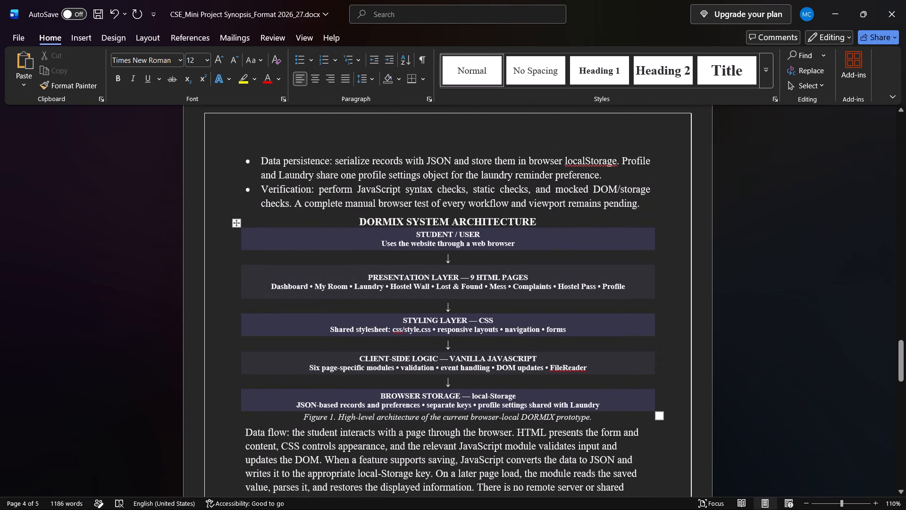
left_click(645, 202)
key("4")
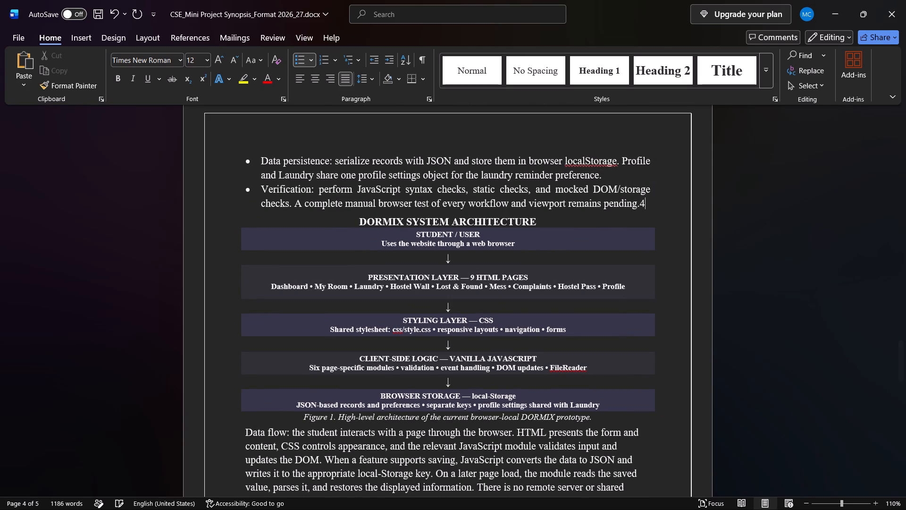
key("BackSpace")
key("Return")
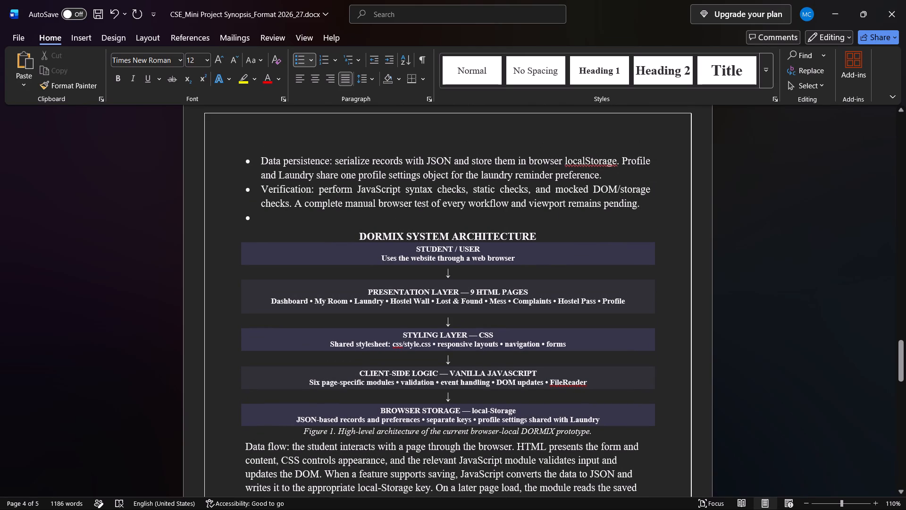
Hyphenate localStorage as "local-Storage" in the Data persistence bullet.
left_click(584, 162)
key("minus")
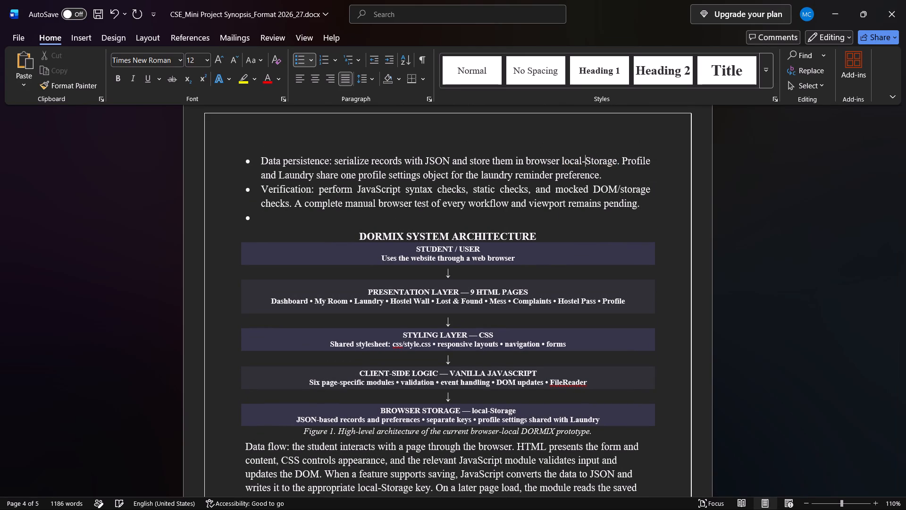
Remove the bullet marker from the empty line above the DORMIX SYSTEM ARCHITECTURE heading, keeping the line blank.
scroll(537, 206, "down", 1)
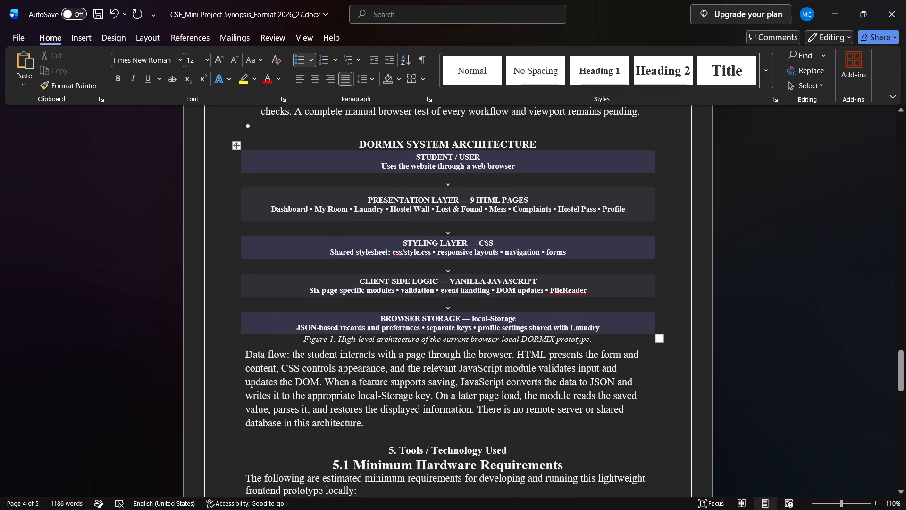
scroll(445, 275, "up", 4)
scroll(445, 275, "down", 1)
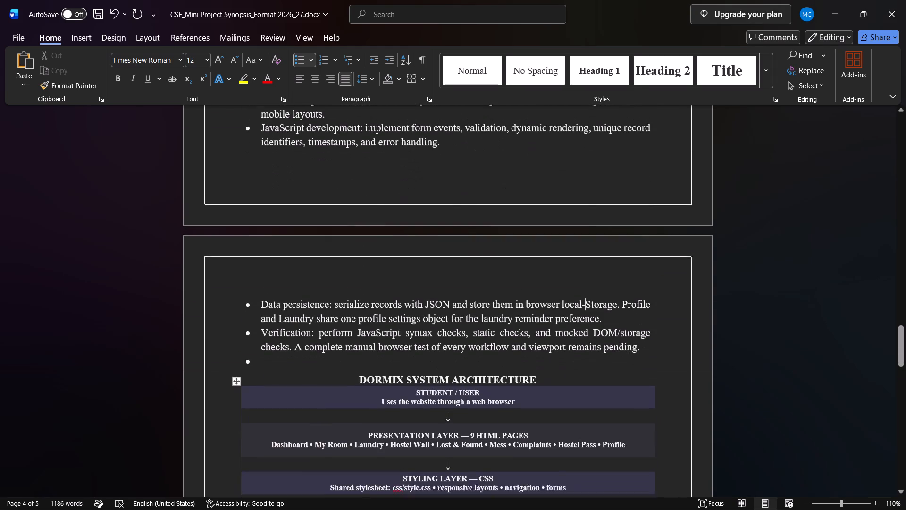
left_click(270, 358)
key("BackSpace")
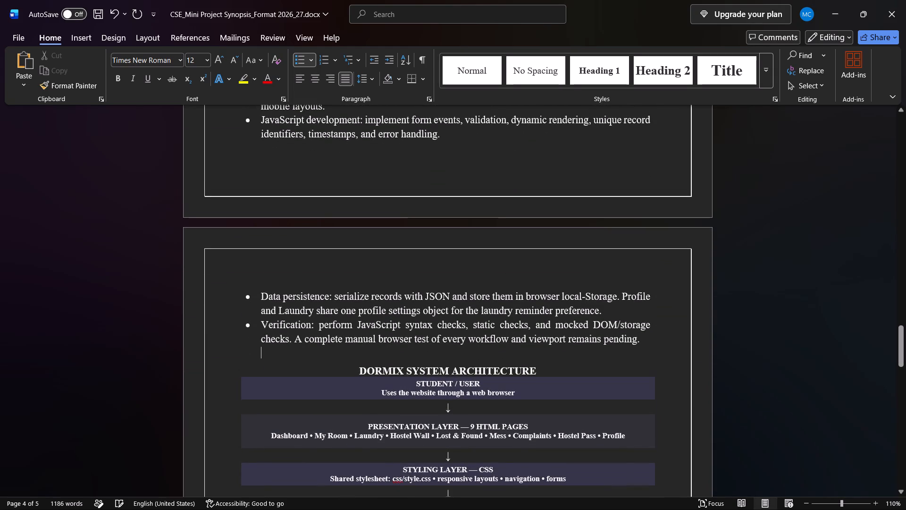
Switch to Chrome and search the web in a new tab for "tablet view size".
scroll(353, 310, "up", 1)
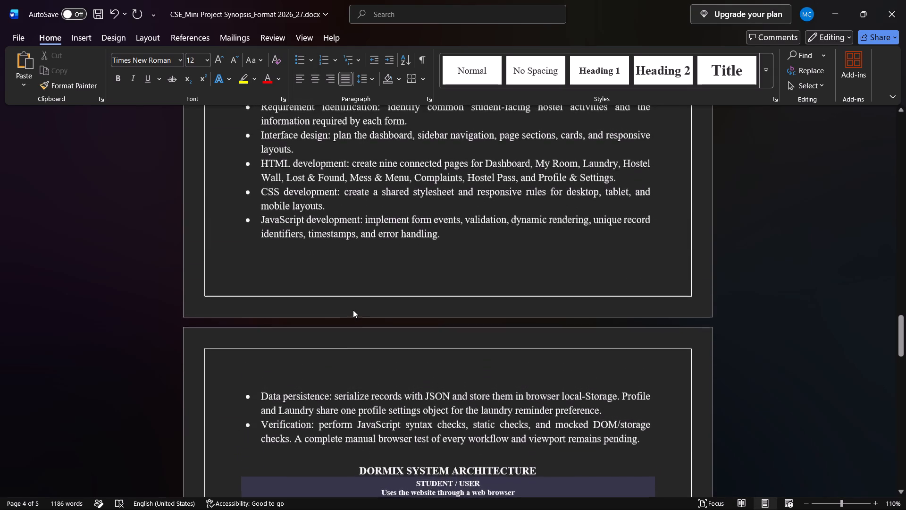
scroll(353, 310, "up", 1)
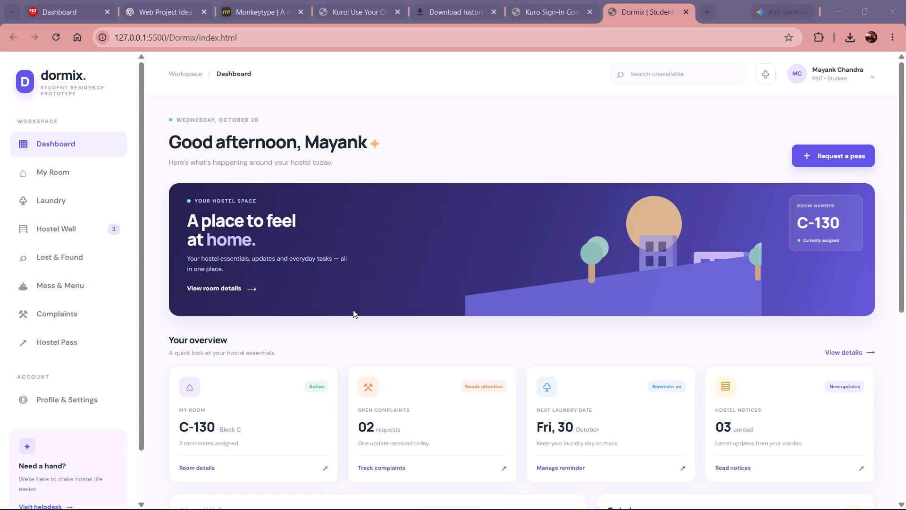
left_click(732, 10)
left_click(712, 14)
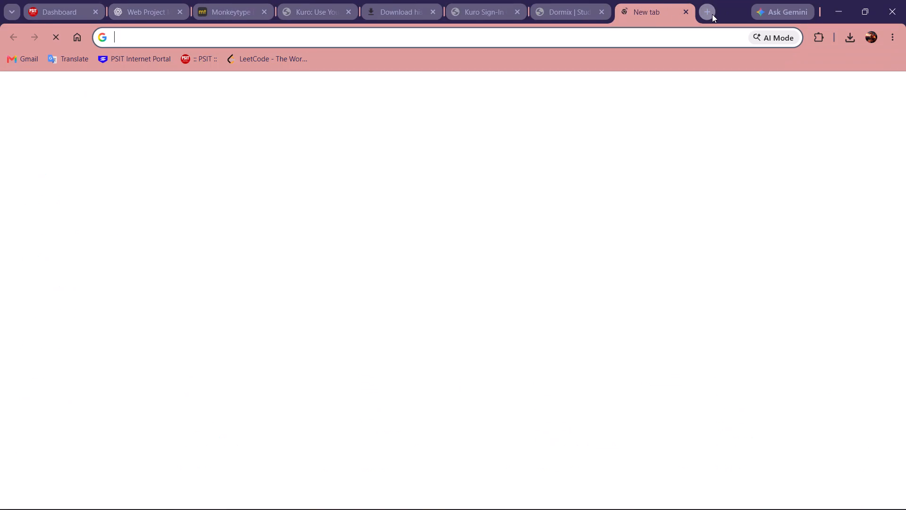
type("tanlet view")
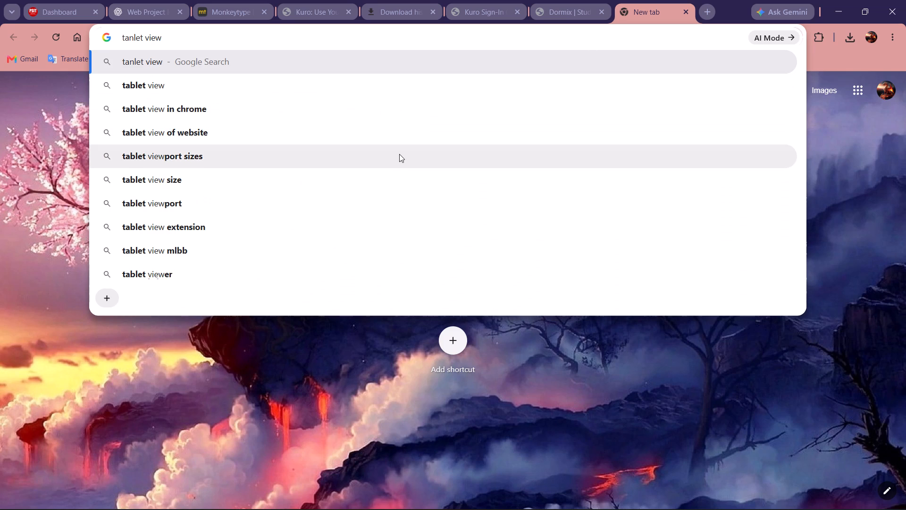
left_click(356, 176)
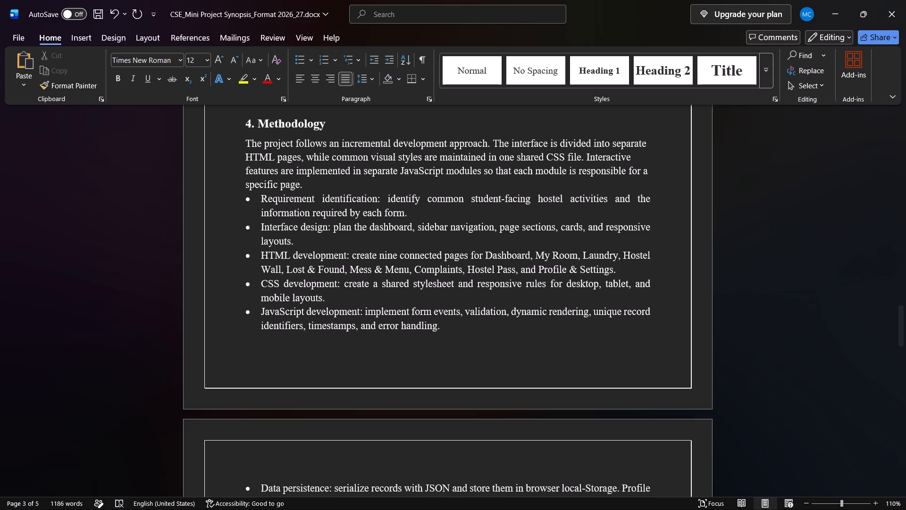
Return to the synopsis in Word and review the Methodology bullets, the architecture figure and the Data flow paragraph.
scroll(468, 311, "down", 1)
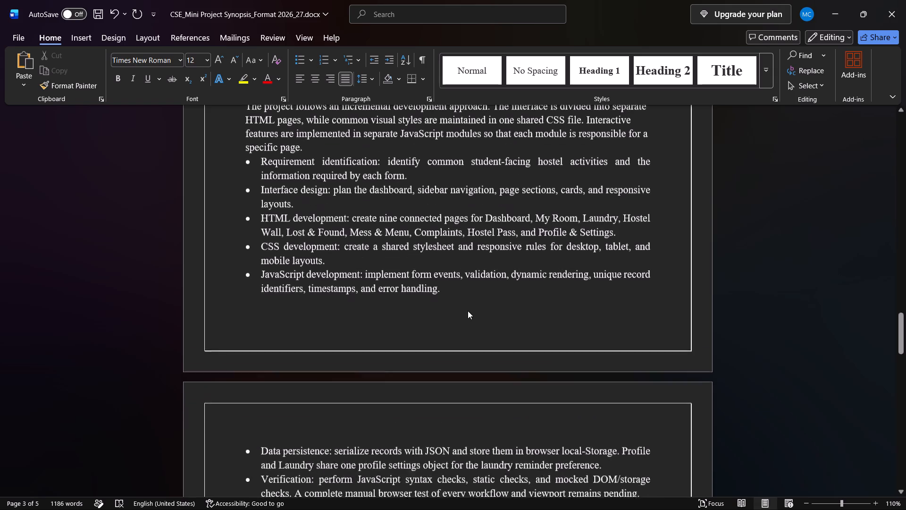
scroll(468, 311, "down", 1)
scroll(468, 311, "up", 4)
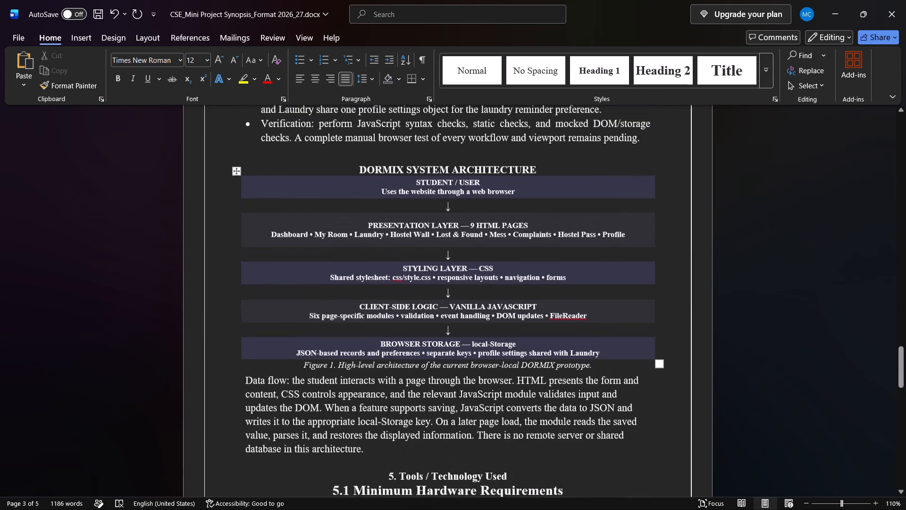
scroll(468, 311, "up", 1)
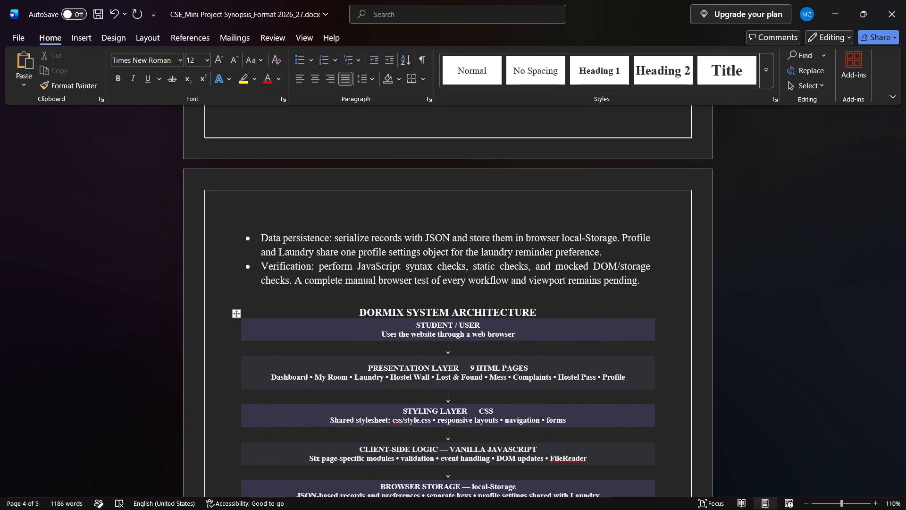
scroll(479, 266, "down", 2)
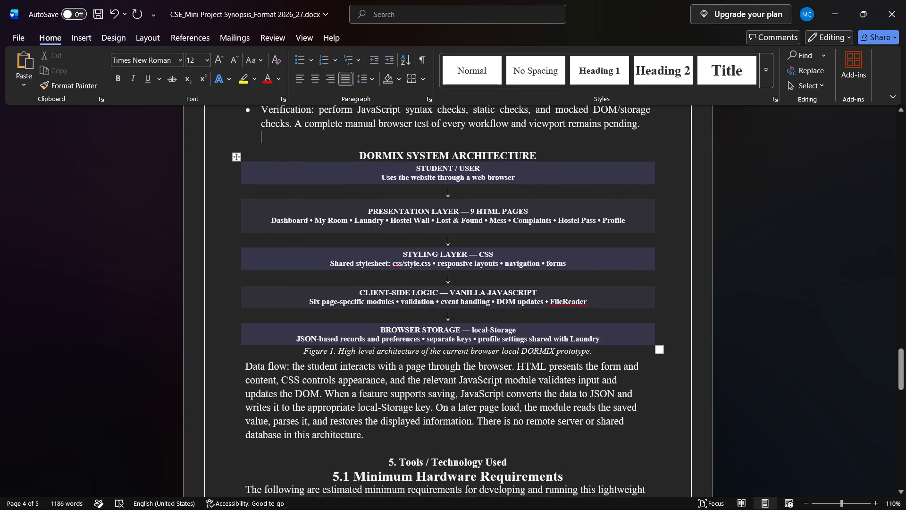
scroll(479, 266, "down", 1)
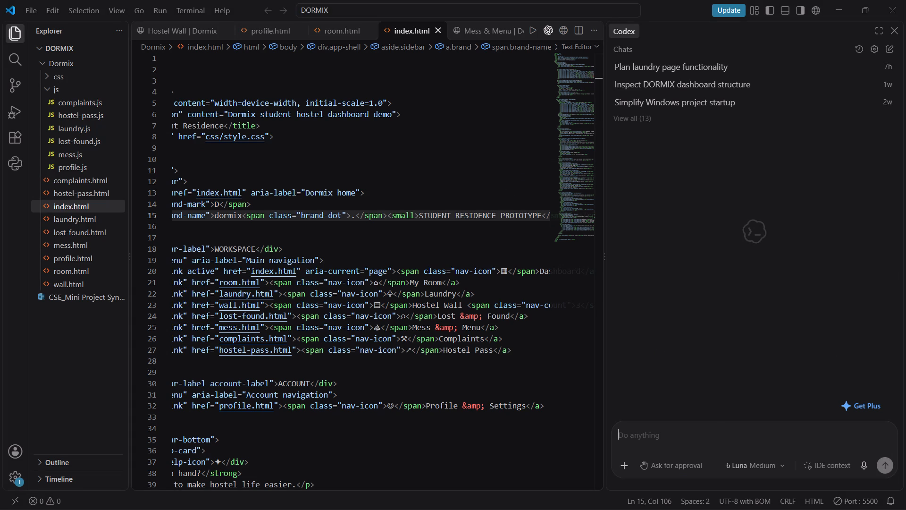
key("ctrl+v")
key("Return")
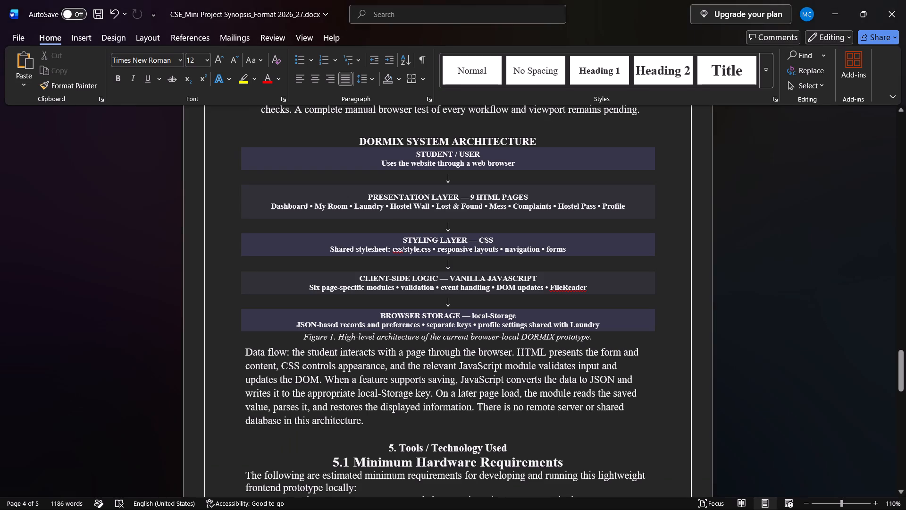
In the Word synopsis, delete the stray empty numbered heading "1." below the last entry of the references list.
scroll(471, 391, "up", 13)
scroll(471, 391, "down", 8)
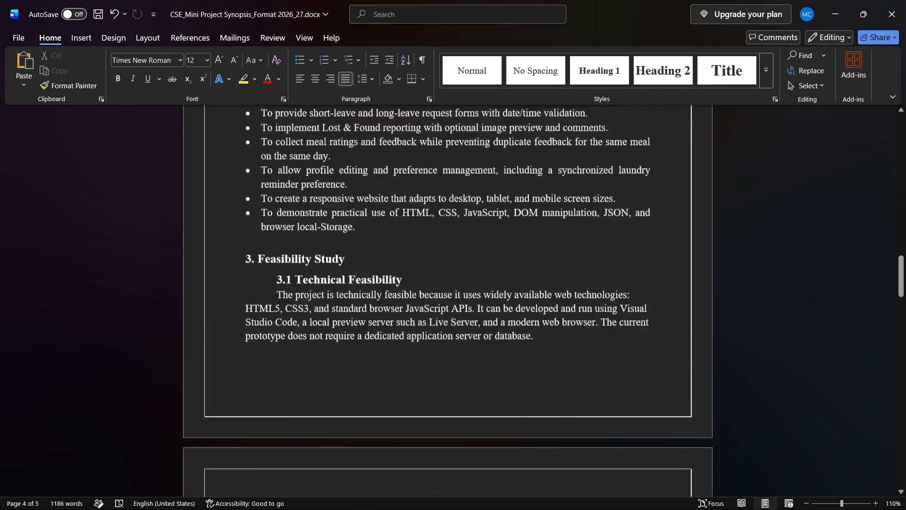
scroll(471, 391, "down", 8)
scroll(471, 391, "up", 2)
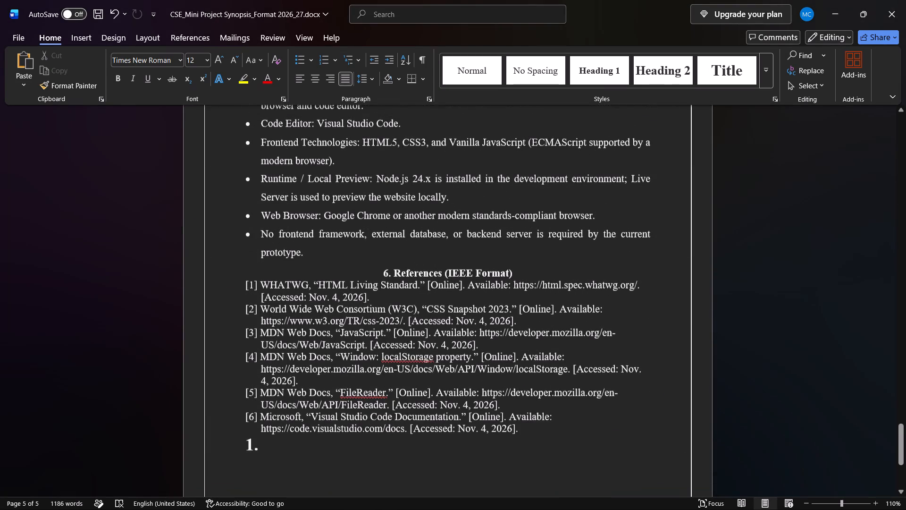
left_click(359, 453)
key("ctrl+BackSpace")
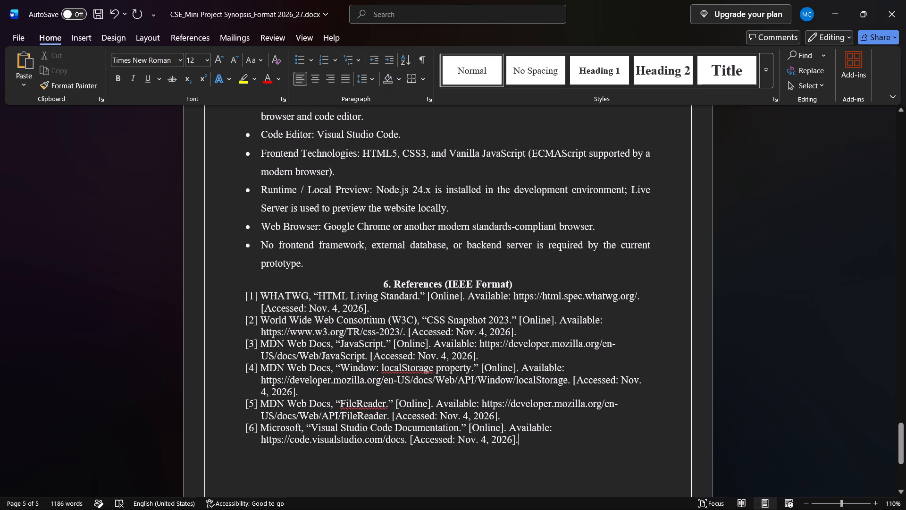
Format the "6. References (IEEE Format)" heading at 14 pt, left-aligned, with increased line spacing.
left_click(365, 286)
left_click_drag(365, 286, 511, 283)
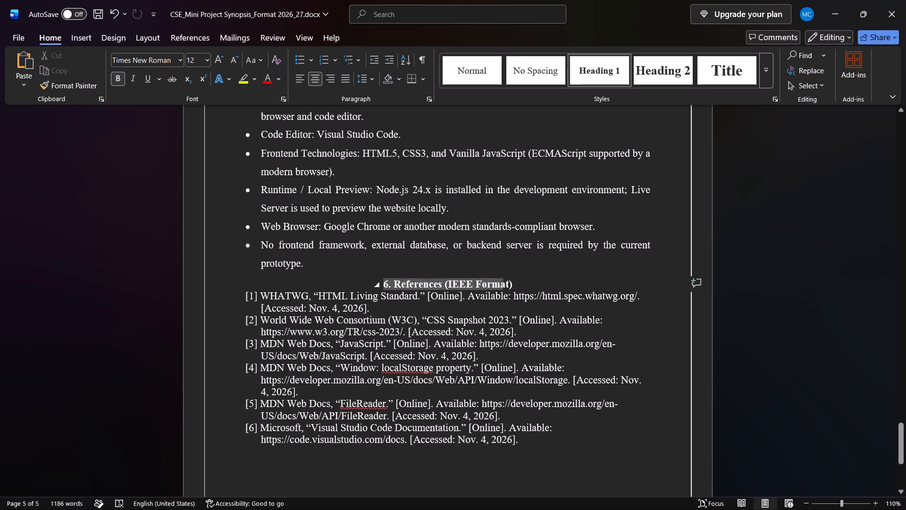
left_click_drag(511, 283, 532, 287)
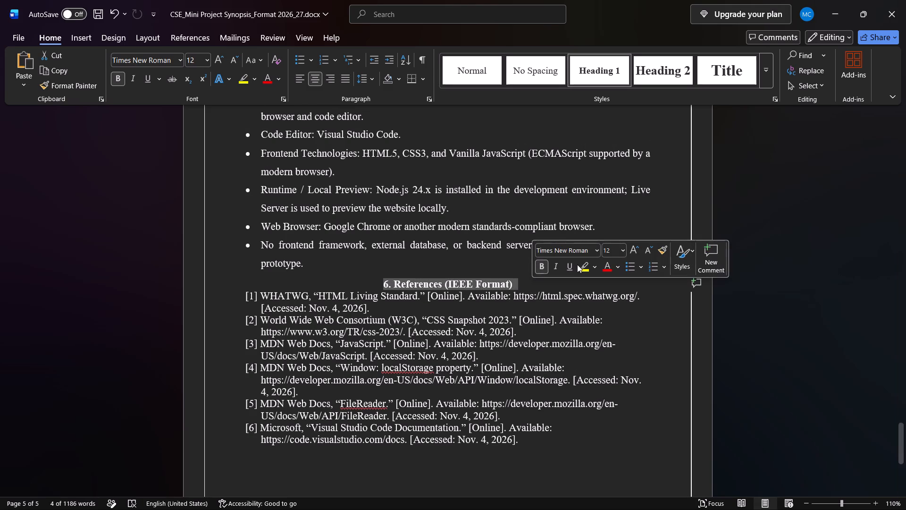
left_click(632, 248)
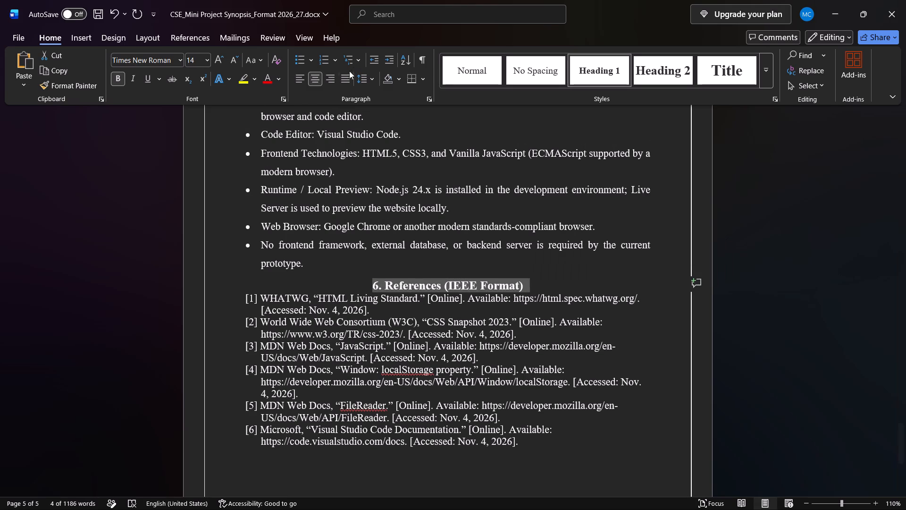
left_click(320, 75)
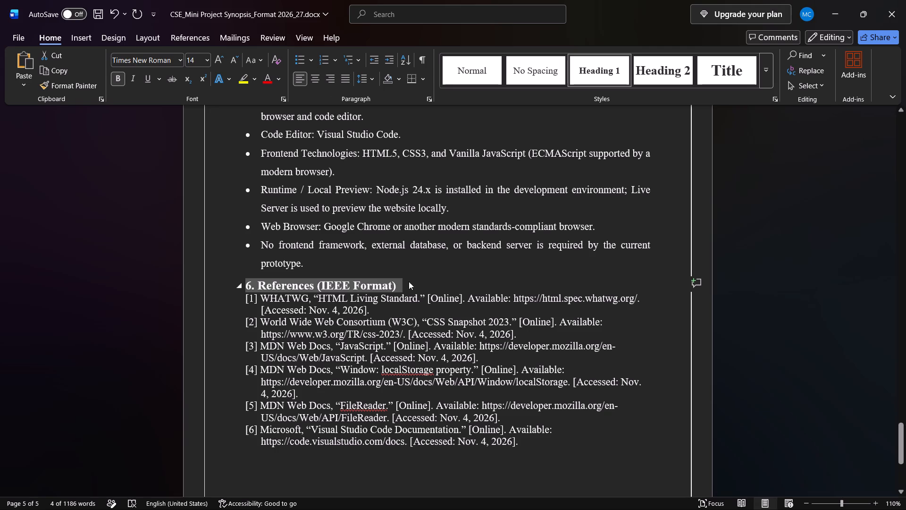
left_click(369, 70)
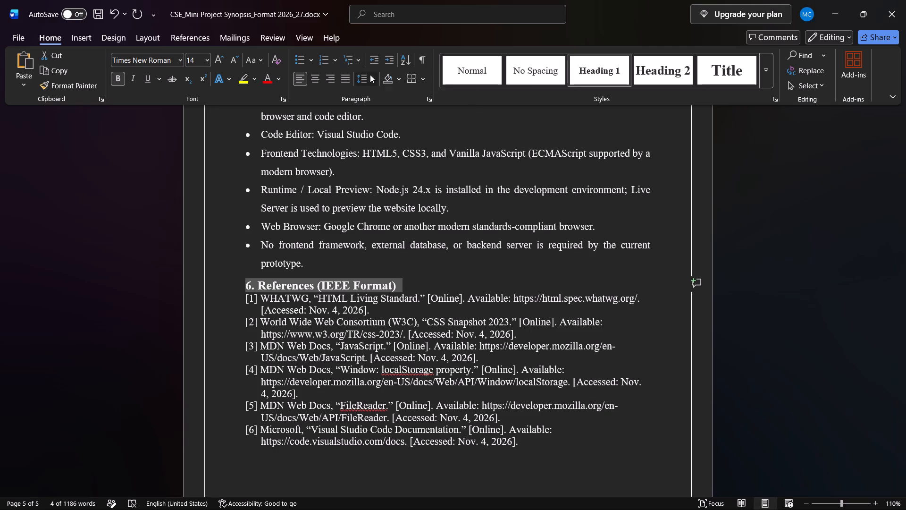
left_click(370, 75)
left_click(385, 126)
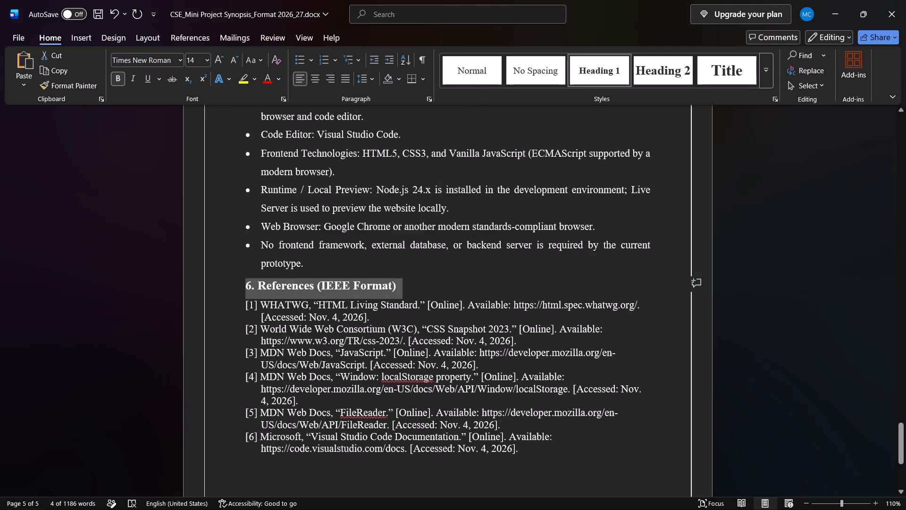
In the CSE_Mini Project Synopsis_Format document in Word, add an unbulleted blank line above the 6. References (IEEE Format) heading.
left_click(407, 288)
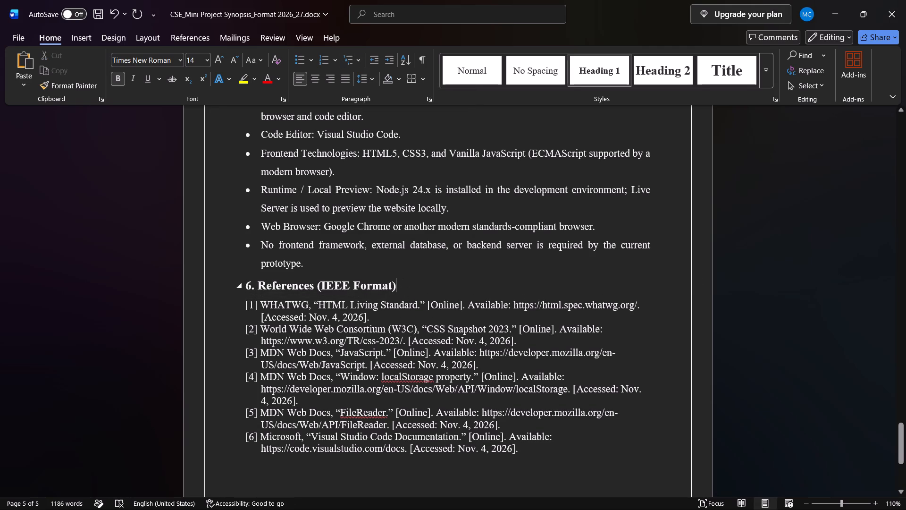
scroll(407, 288, "up", 2)
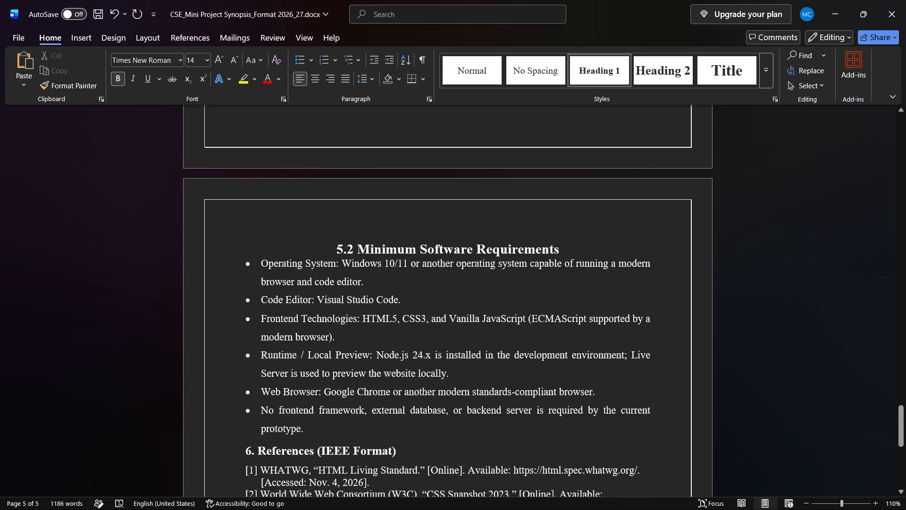
left_click(361, 431)
key("Return")
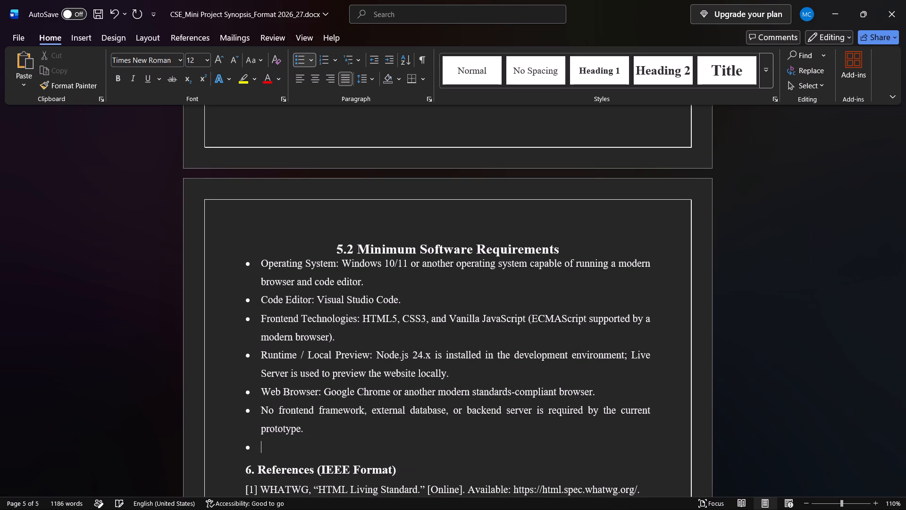
key("BackSpace")
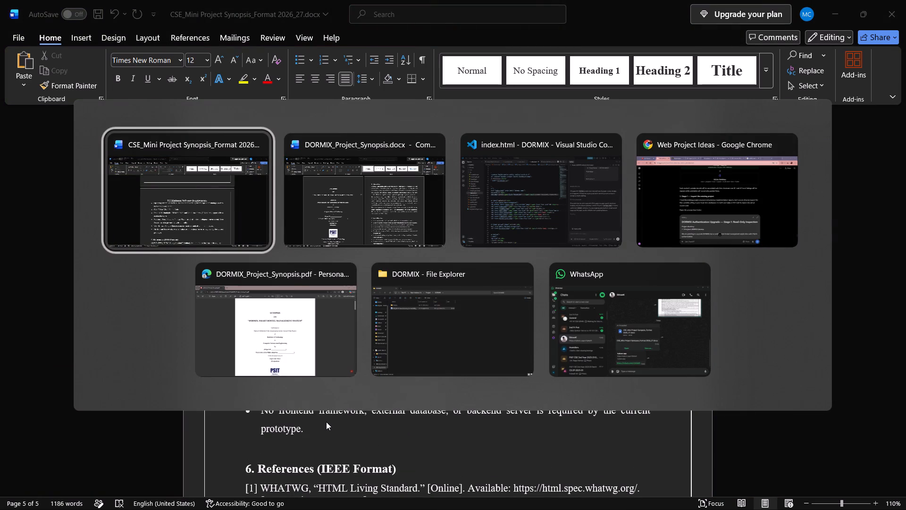
Switch to DORMIX_Project_Synopsis.docx and examine how its feasibility, methodology, tools and references sections are laid out.
scroll(413, 337, "down", 4)
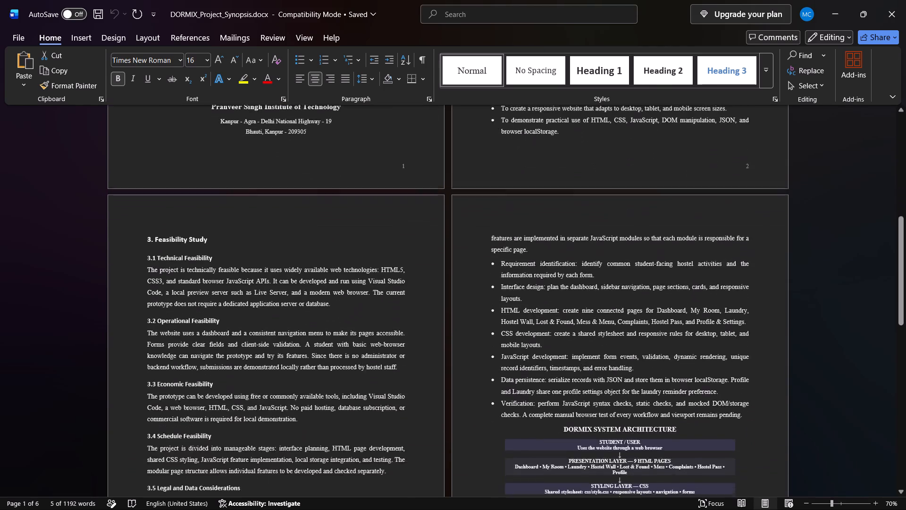
scroll(413, 337, "down", 3)
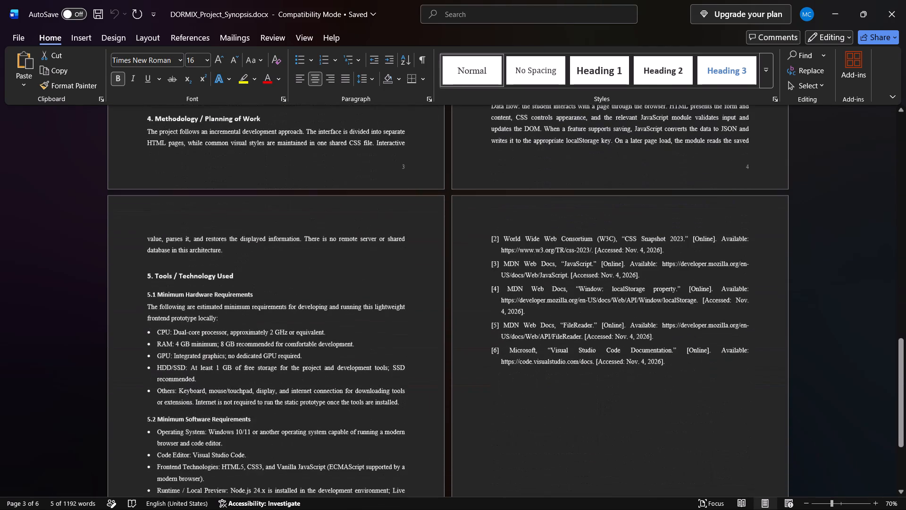
scroll(413, 337, "down", 2)
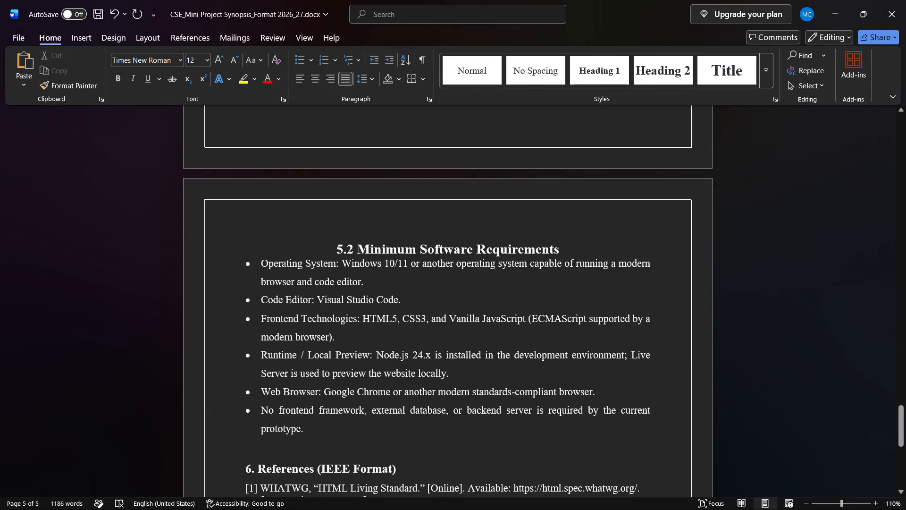
Back in the CSE_Mini Project Synopsis_Format document, place the cursor at the start of the 5. Tools / Technology Used heading.
scroll(516, 264, "up", 2)
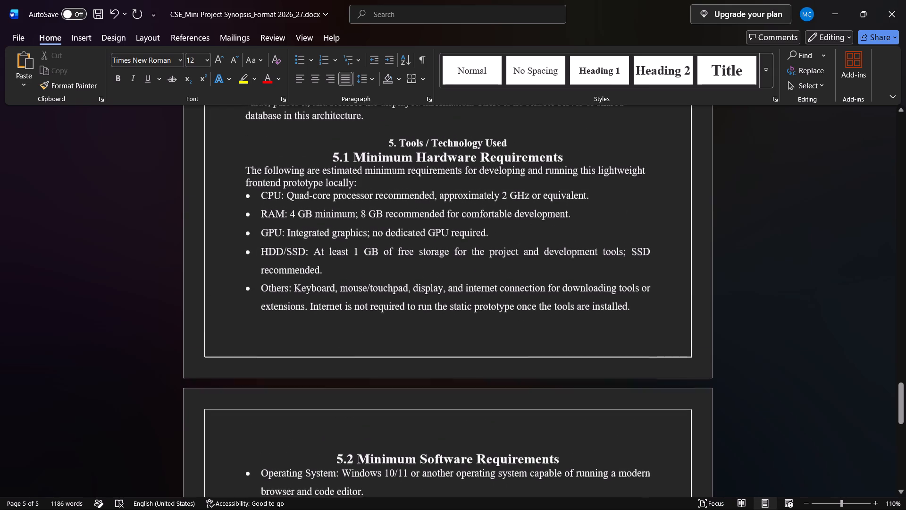
scroll(451, 168, "up", 4)
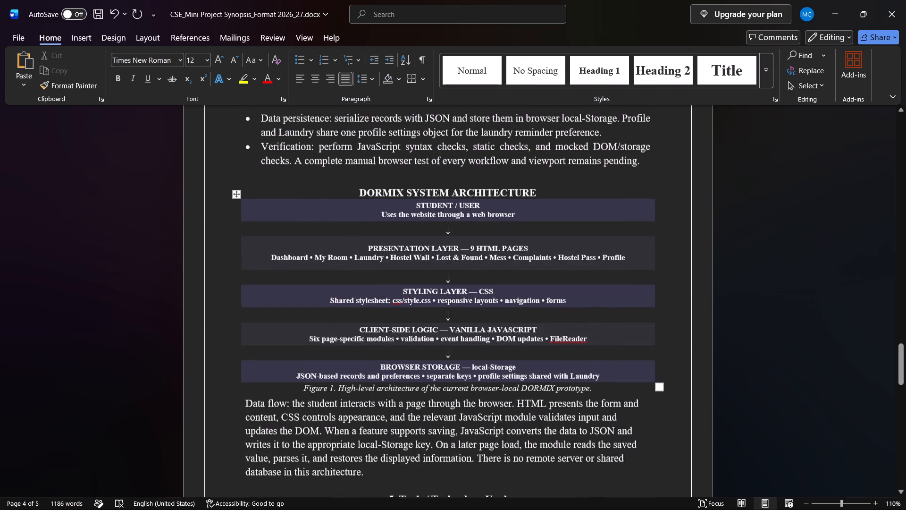
scroll(451, 168, "down", 1)
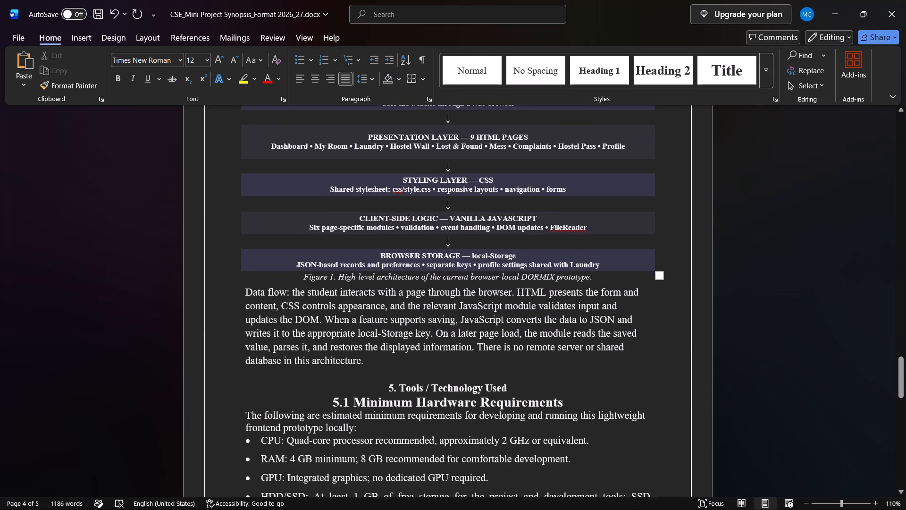
scroll(451, 168, "down", 1)
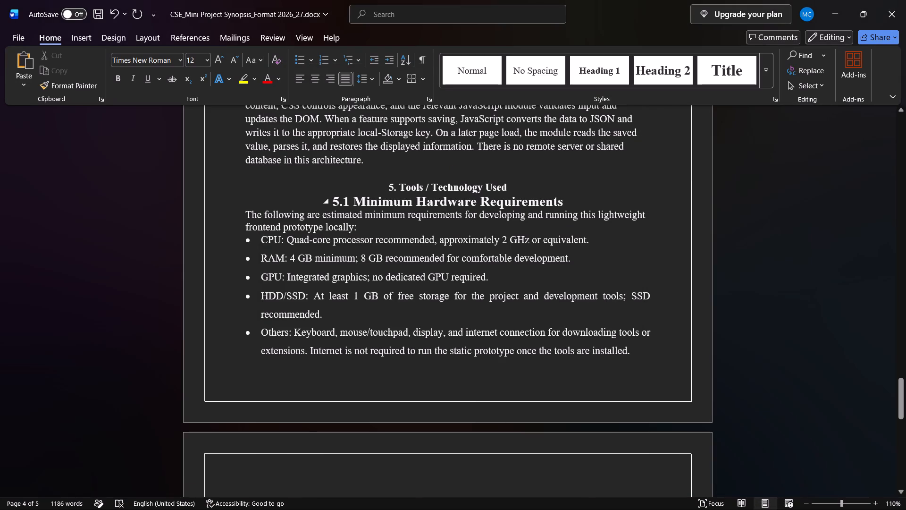
left_click(368, 186)
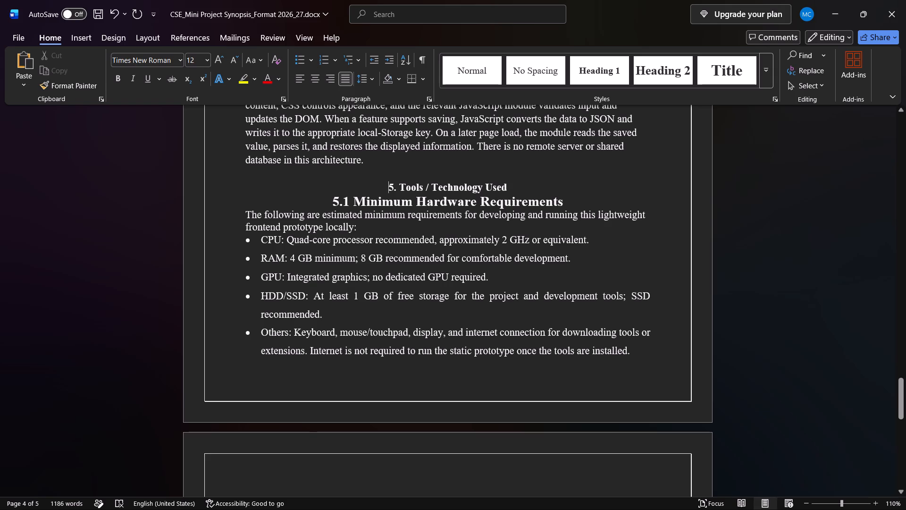